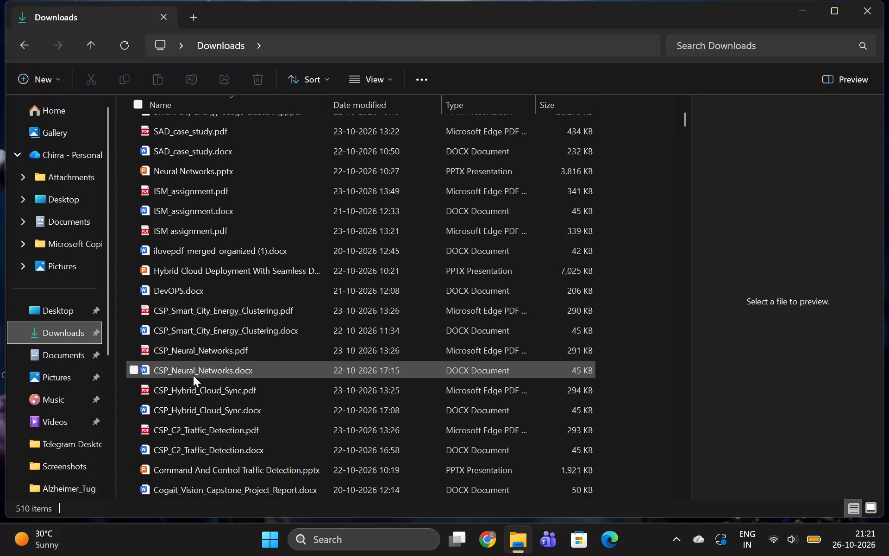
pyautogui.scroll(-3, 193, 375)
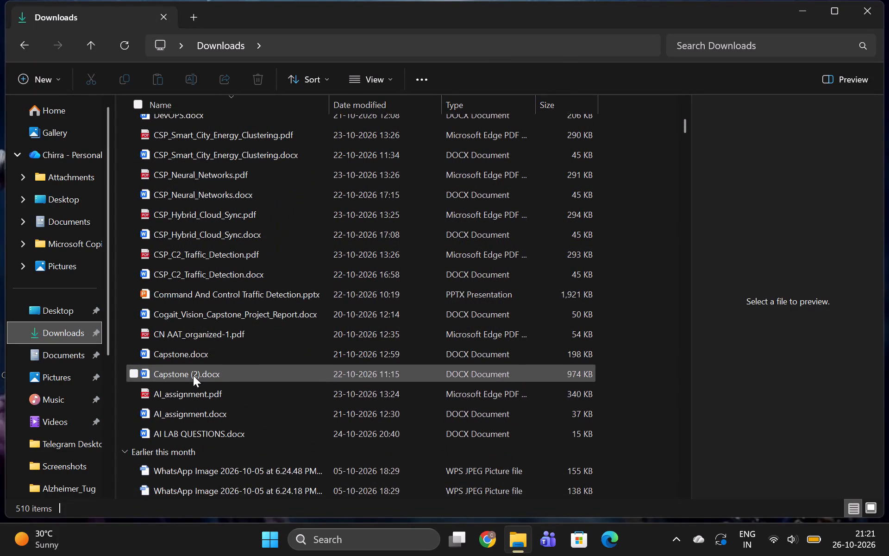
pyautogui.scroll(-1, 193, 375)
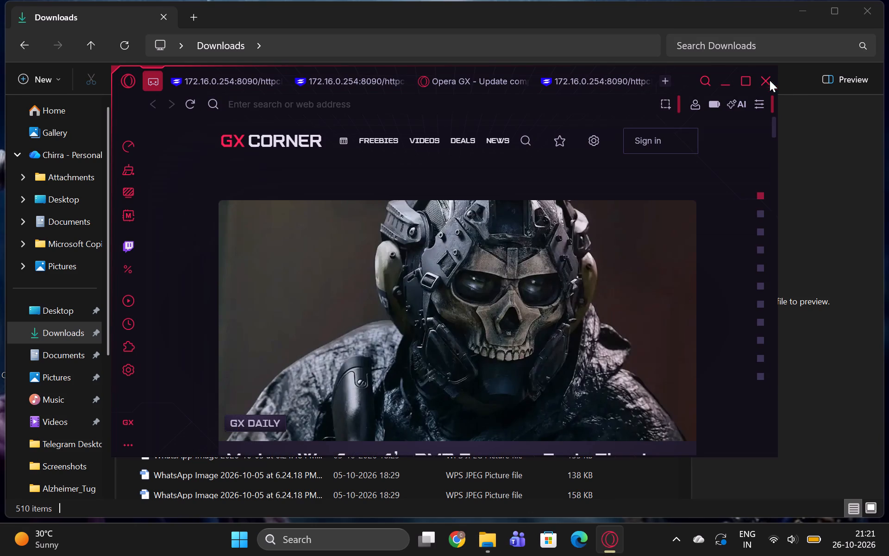
# Quit the Opera GX browser that is open over the Downloads folder.
pyautogui.click(764, 82)
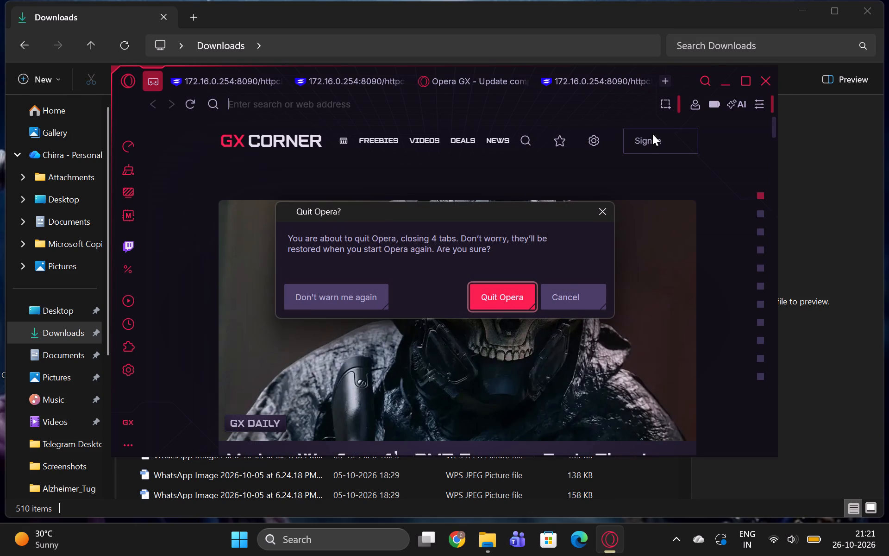
pyautogui.click(501, 303)
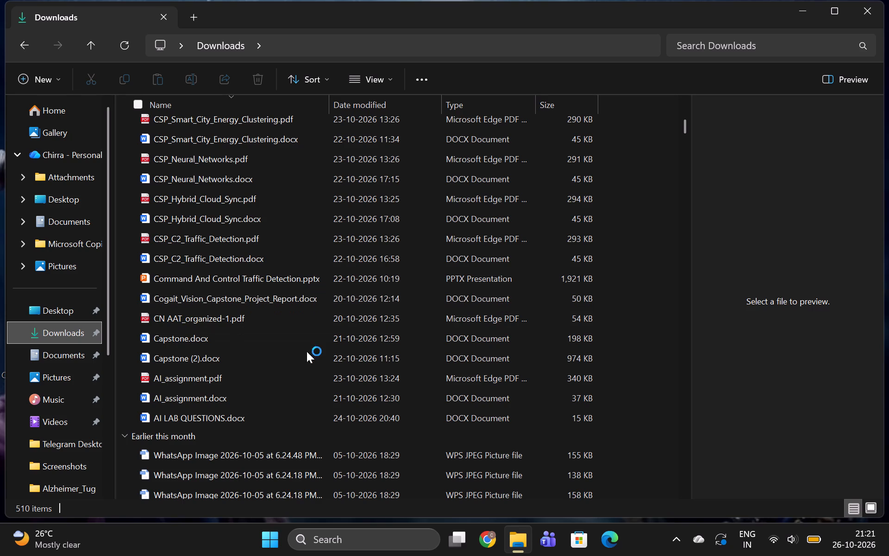
# Open AI_assignment.docx from the Downloads folder in Word.
pyautogui.click(238, 395)
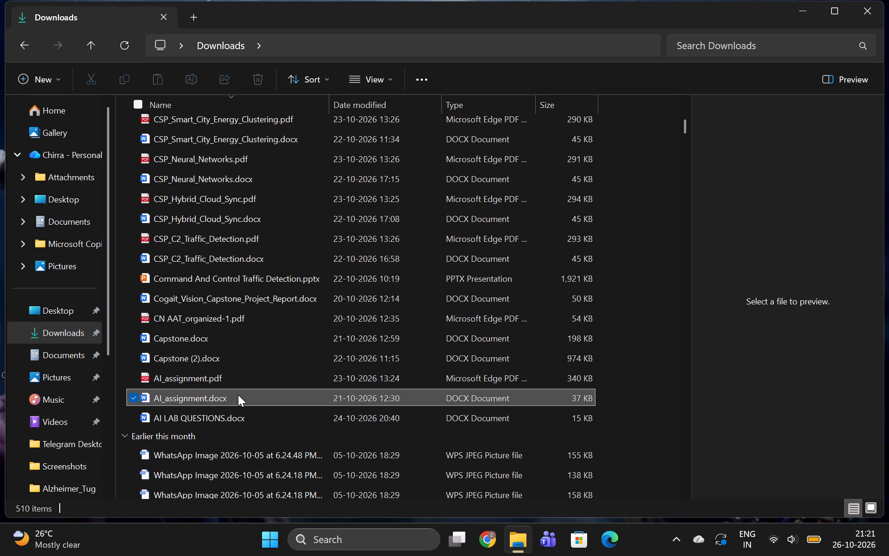
pyautogui.rightClick(238, 395)
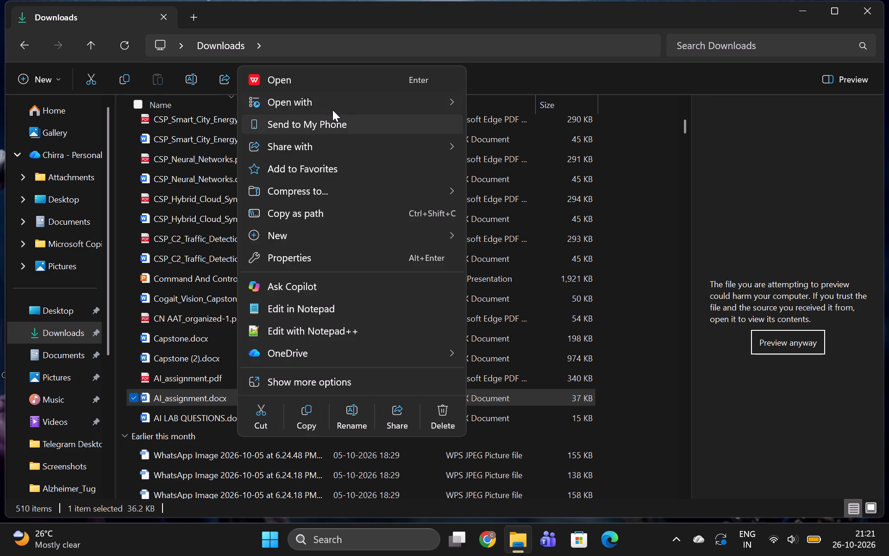
pyautogui.click(503, 105)
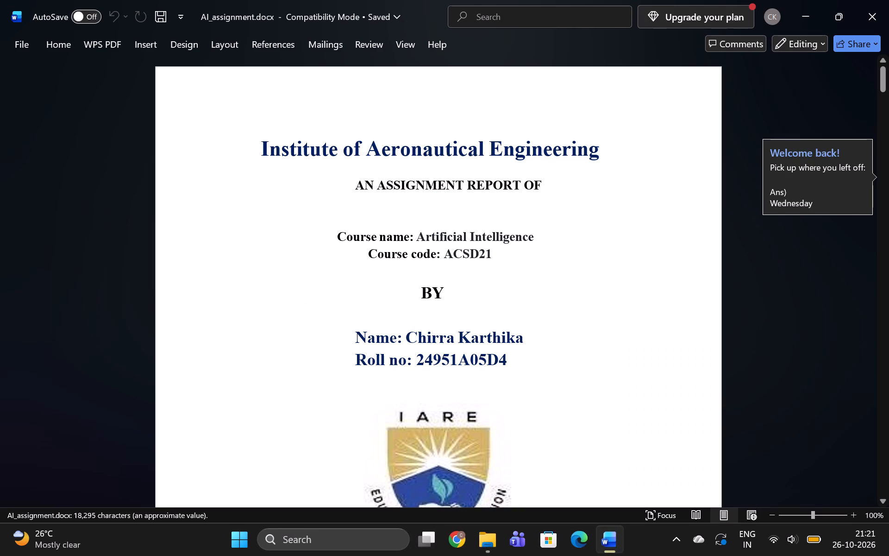
# In the cover page's student name, replace the surname with the initial P and drop the final "a", keeping the roll number on its own line.
pyautogui.scroll(-2, 475, 243)
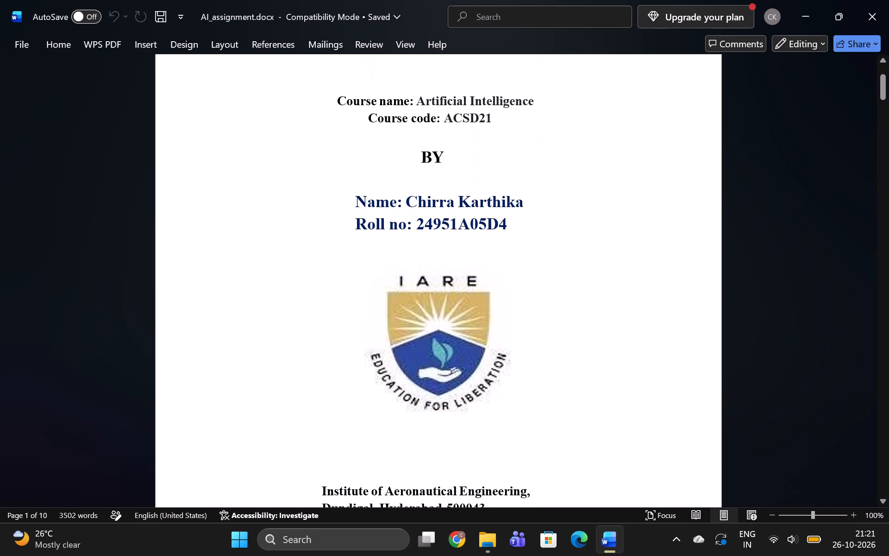
pyautogui.click(526, 203)
pyautogui.press('BackSpace')
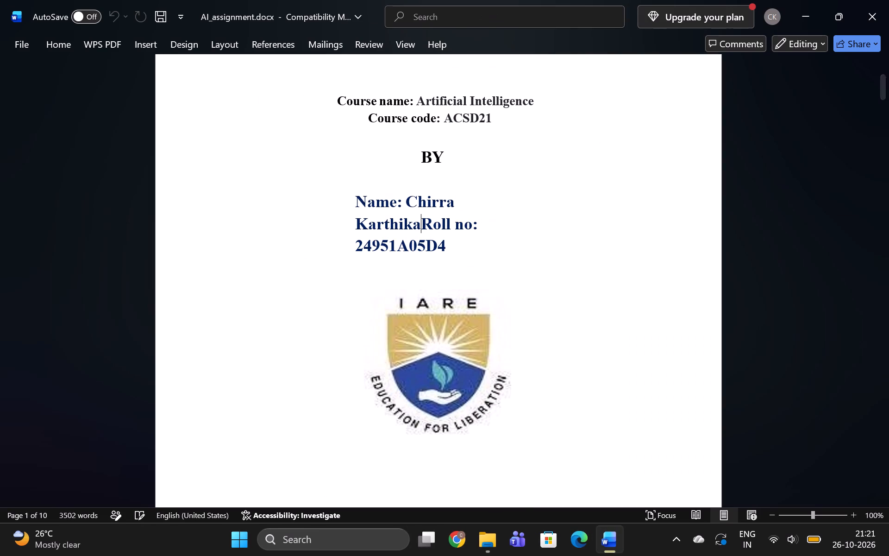
pyautogui.press('BackSpace')
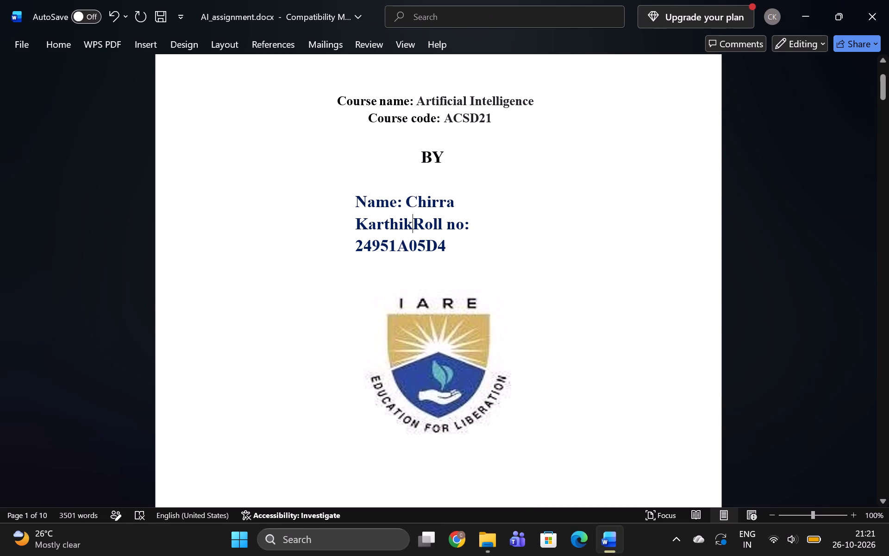
pyautogui.click(458, 203)
pyautogui.press('BackSpace')
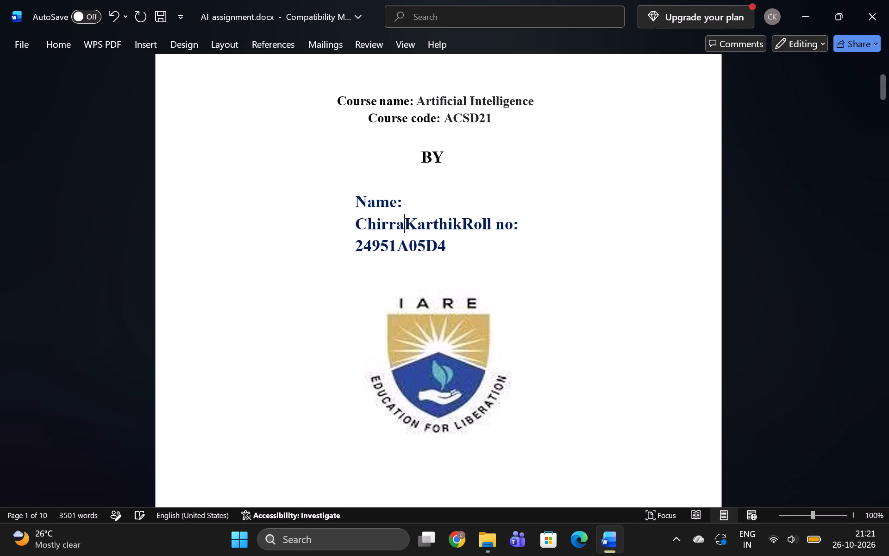
pyautogui.press('BackSpace')
pyautogui.press('BackSpace')
pyautogui.press('BackSpace')
pyautogui.press('BackSpace')
pyautogui.press('BackSpace')
pyautogui.press('BackSpace')
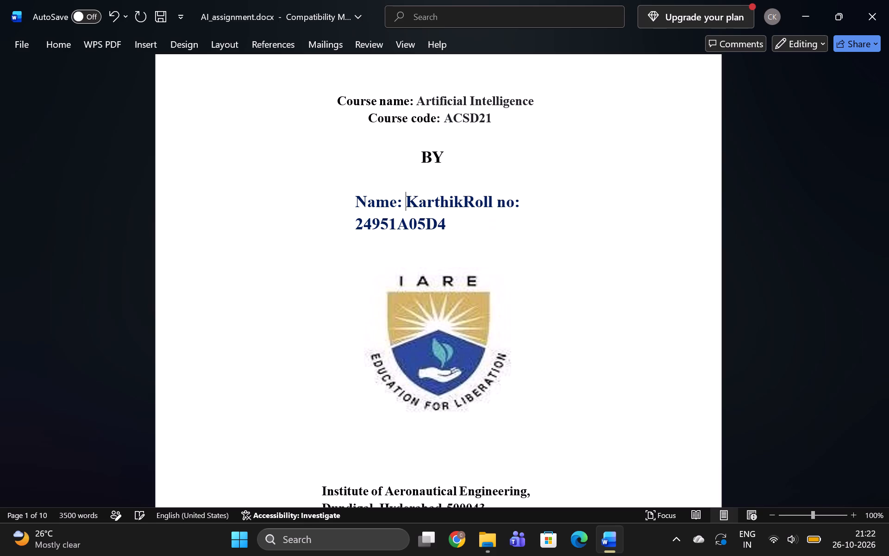
pyautogui.write('P')
pyautogui.press('space')
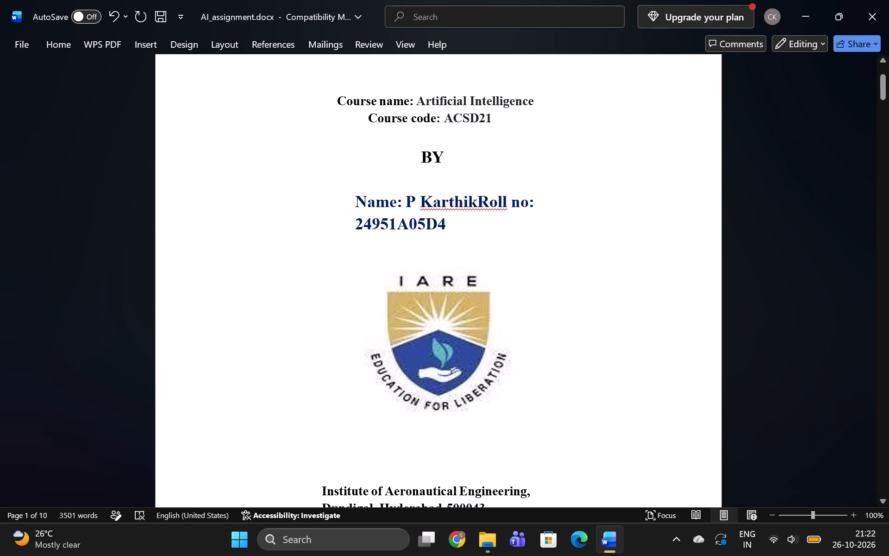
pyautogui.click(476, 200)
pyautogui.press('Return')
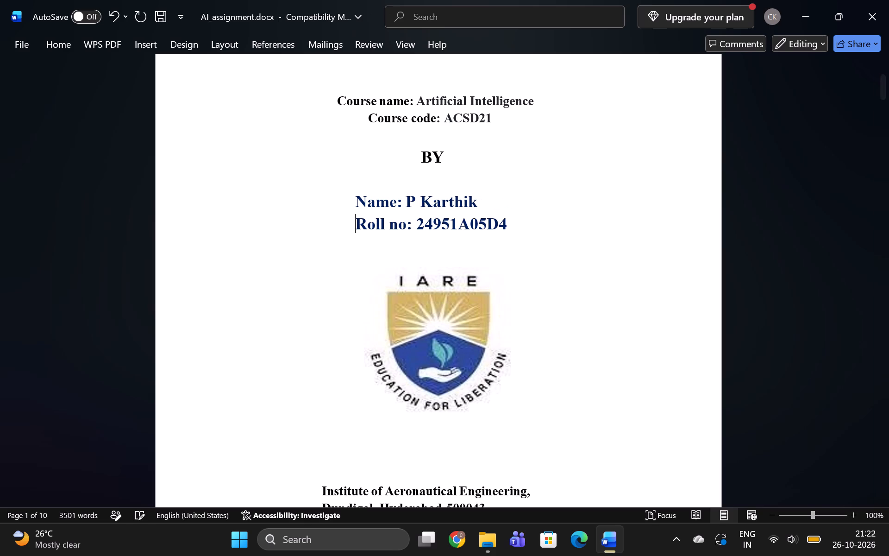
# Change the last digit of the roll number on the cover page to 3.
pyautogui.click(514, 225)
pyautogui.press('BackSpace')
pyautogui.press('3')
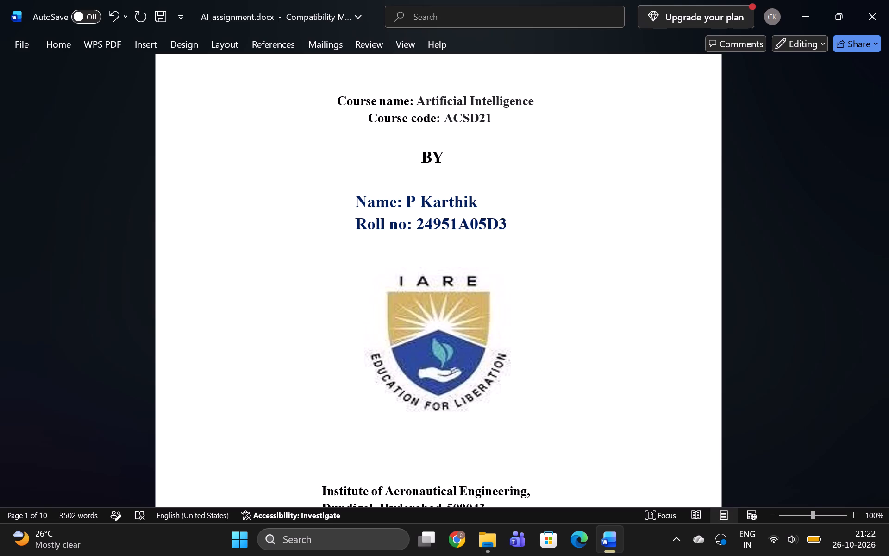
# In the student details on page 2, change the roll number's last digit to 3 and the department to CSE-E.
pyautogui.scroll(-3, 470, 266)
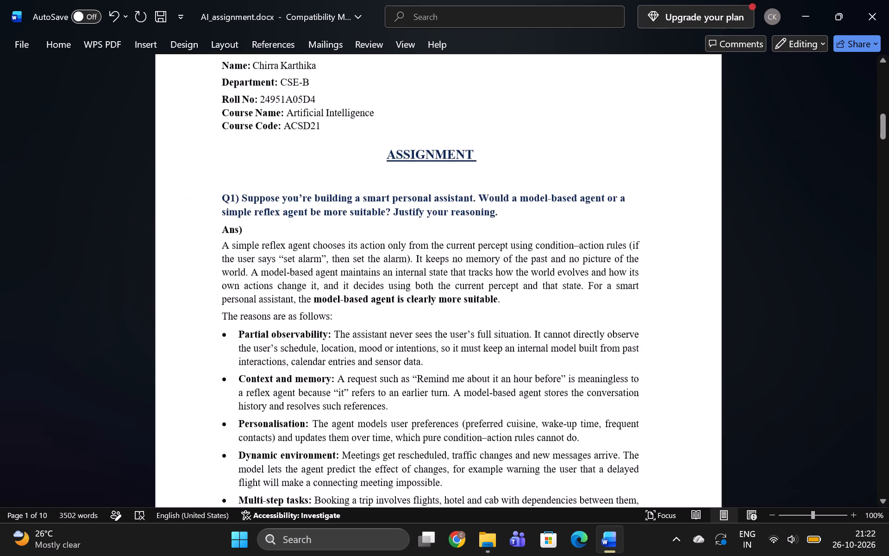
pyautogui.scroll(1, 362, 171)
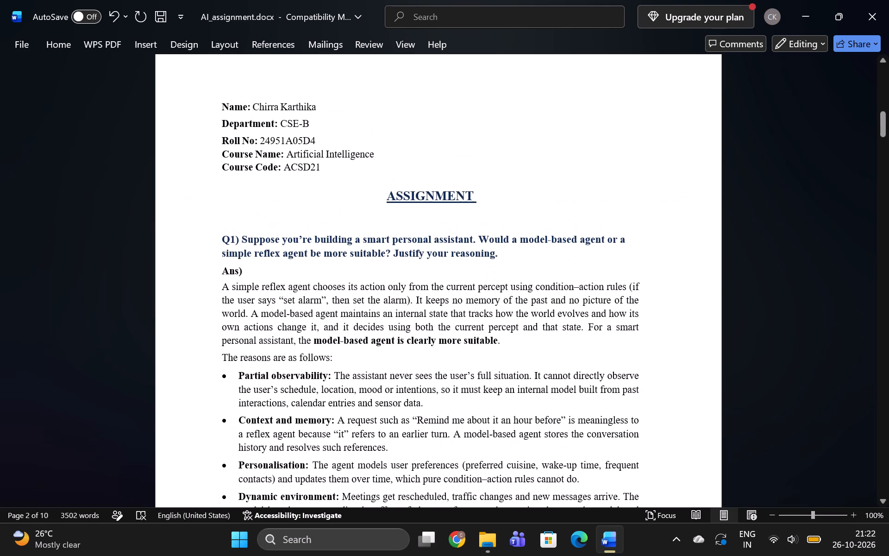
pyautogui.click(324, 139)
pyautogui.press('BackSpace')
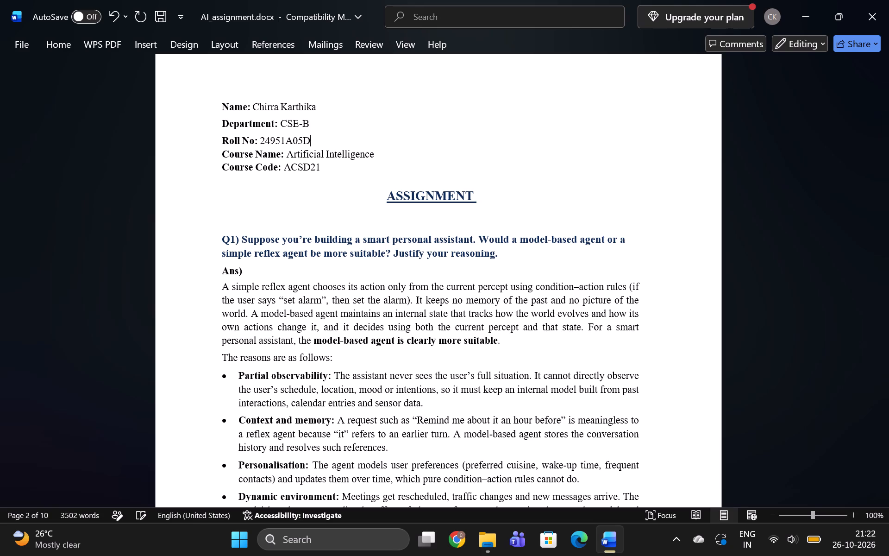
pyautogui.press('3')
pyautogui.click(309, 124)
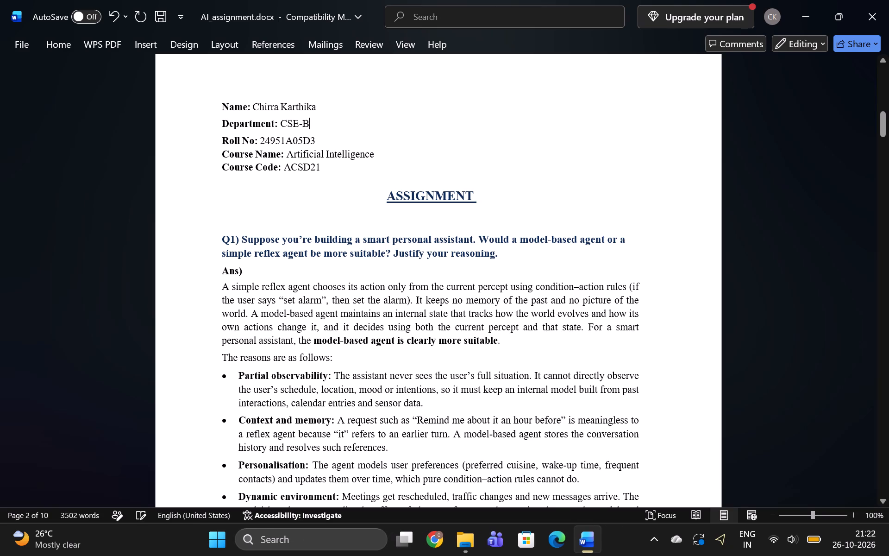
pyautogui.press('BackSpace')
pyautogui.hotkey('shift', 'e')
# In the student name on page 2, drop the final "a" and replace the surname with the initial P.
pyautogui.click(321, 108)
pyautogui.press('BackSpace')
pyautogui.press('BackSpace')
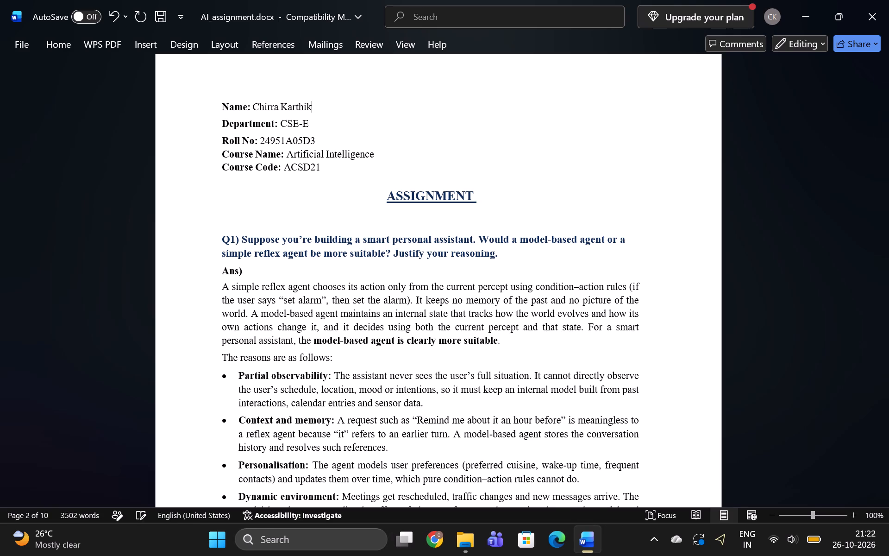
pyautogui.press('Left')
pyautogui.press('Left')
pyautogui.press('Left')
pyautogui.press('Left')
pyautogui.press('Left')
pyautogui.press('Left')
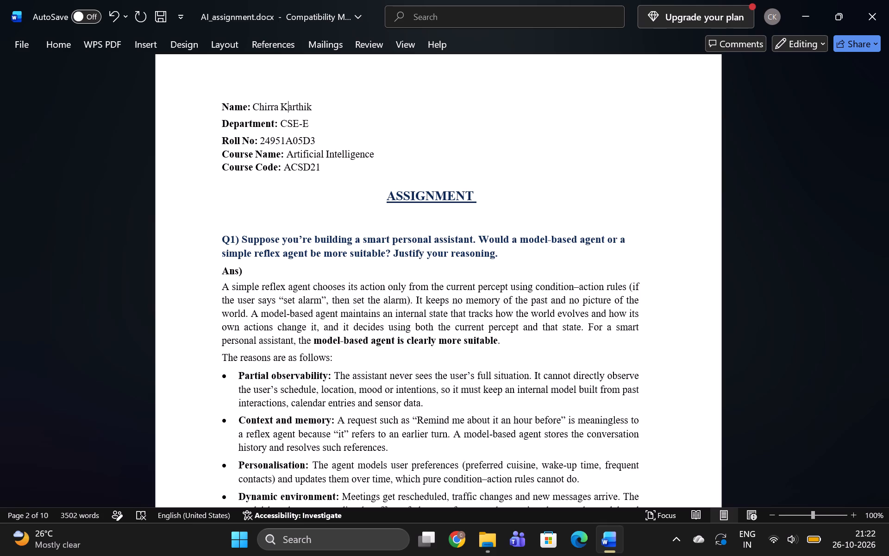
pyautogui.press('Left')
pyautogui.press('BackSpace')
pyautogui.press('BackSpace')
pyautogui.press('BackSpace')
pyautogui.press('BackSpace')
pyautogui.press('BackSpace')
pyautogui.press('BackSpace')
pyautogui.press('BackSpace')
pyautogui.write('P')
pyautogui.press('space')
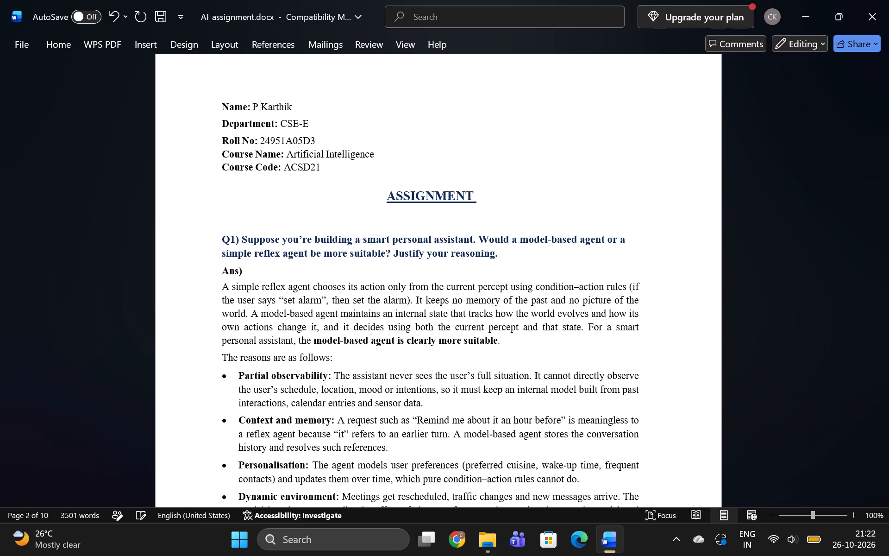
# Save the edited AI assignment document.
pyautogui.scroll(-2, 346, 185)
pyautogui.scroll(1, 346, 185)
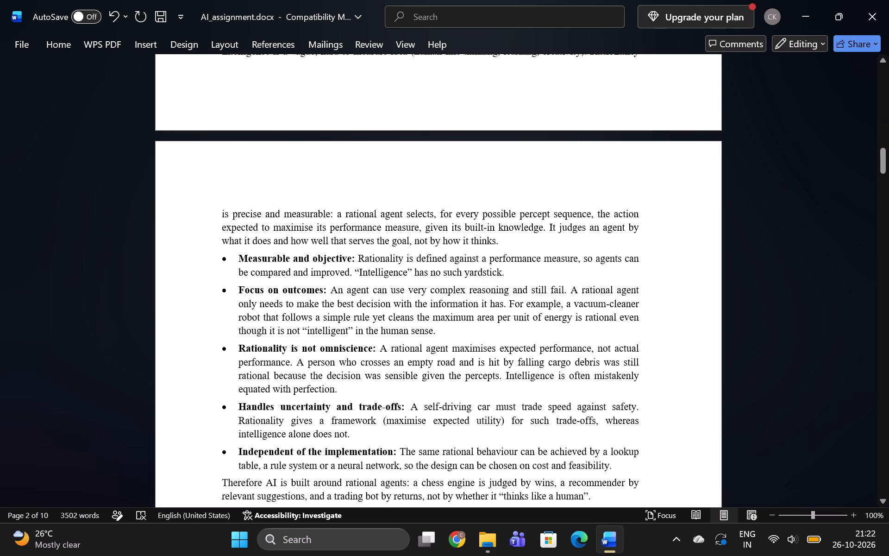
pyautogui.scroll(1, 346, 185)
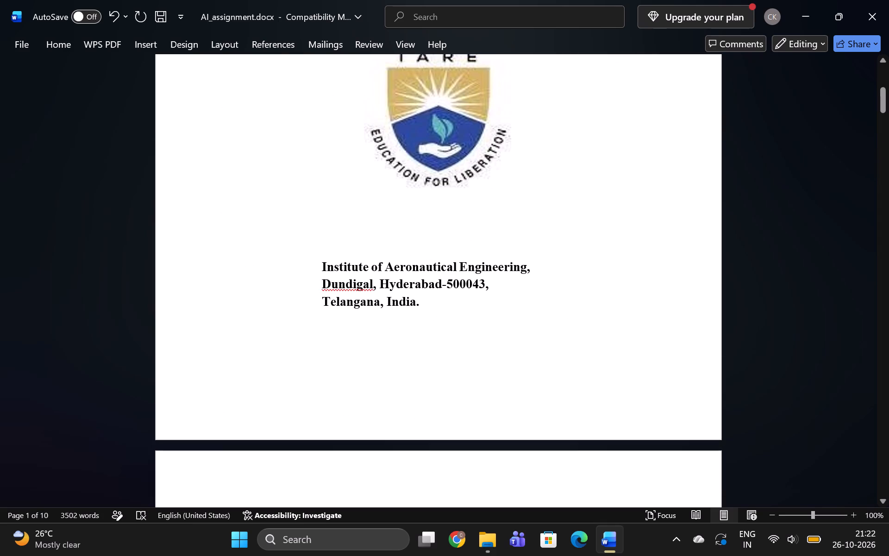
pyautogui.hotkey('ctrl', 's')
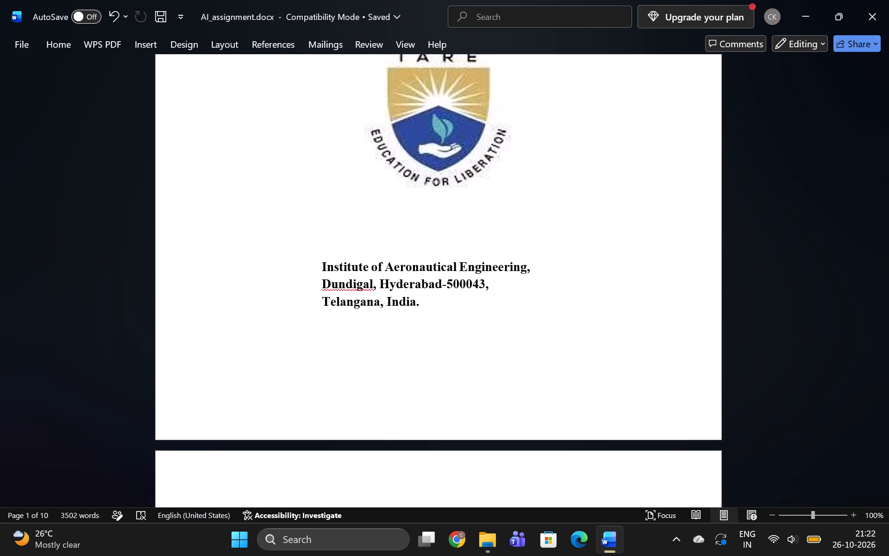
# Review the cover page details and the answer pages of the assignment.
pyautogui.scroll(3, 346, 185)
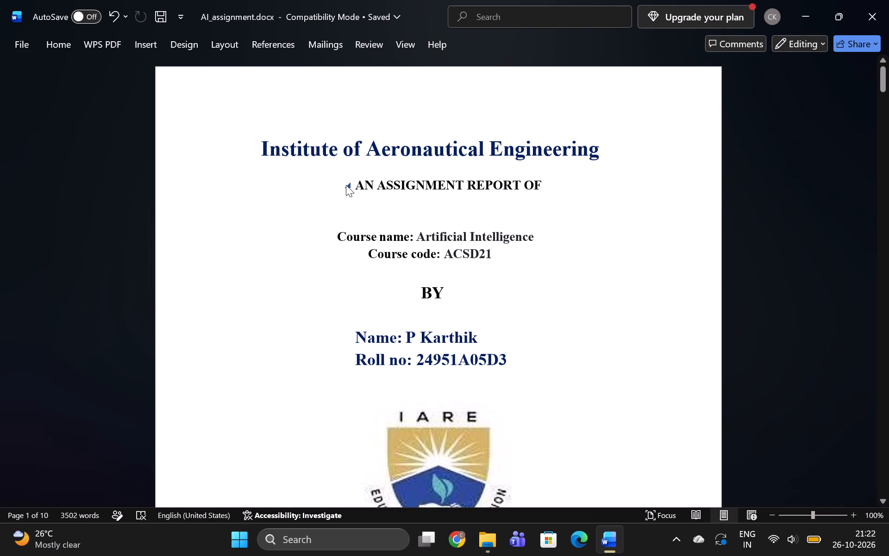
pyautogui.scroll(-12, 346, 185)
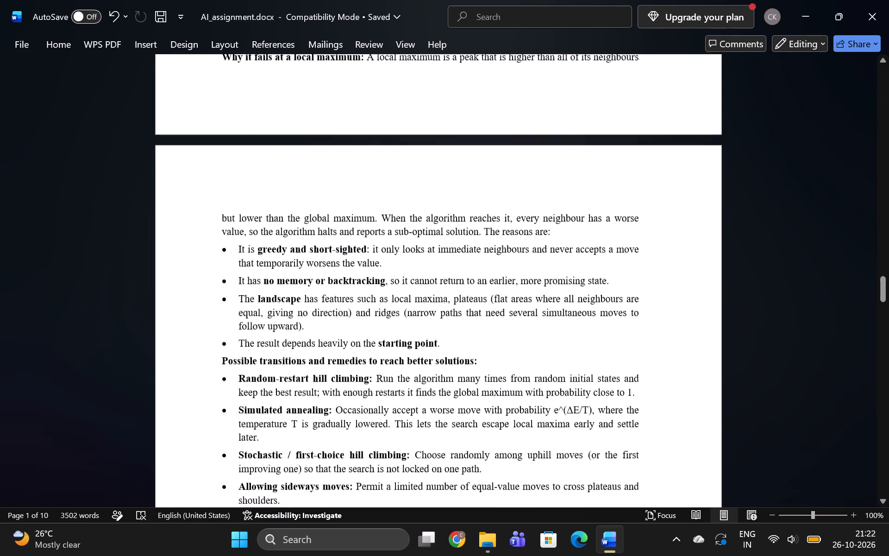
pyautogui.scroll(14, 346, 185)
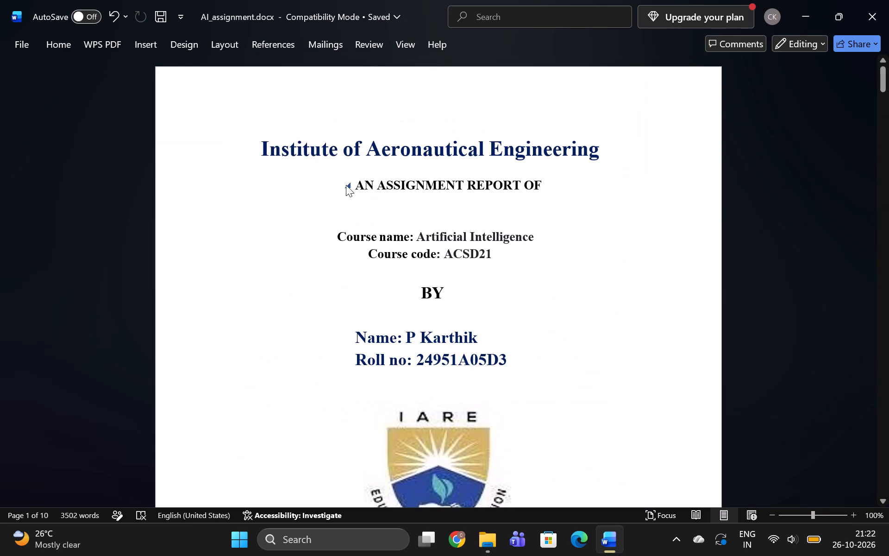
pyautogui.scroll(-15, 346, 185)
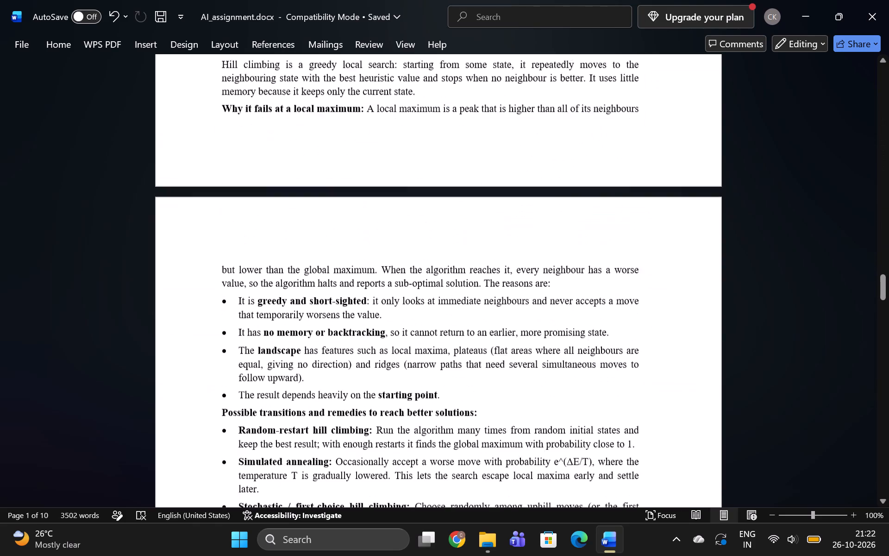
pyautogui.scroll(-1, 346, 185)
# Save the assignment document again and close it.
pyautogui.hotkey('ctrl', 's')
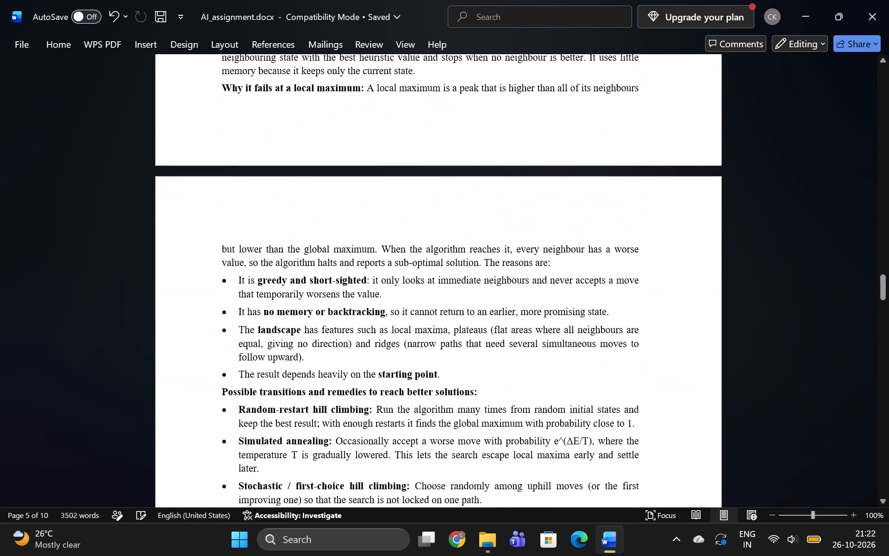
pyautogui.click(314, 184)
pyautogui.hotkey('ctrl', 's')
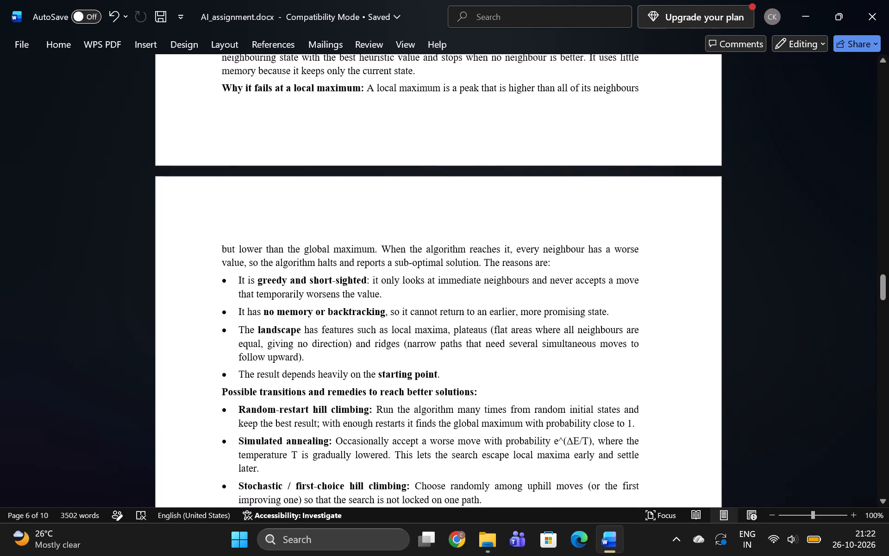
pyautogui.scroll(20, 314, 184)
pyautogui.scroll(9, 314, 184)
pyautogui.scroll(-18, 314, 184)
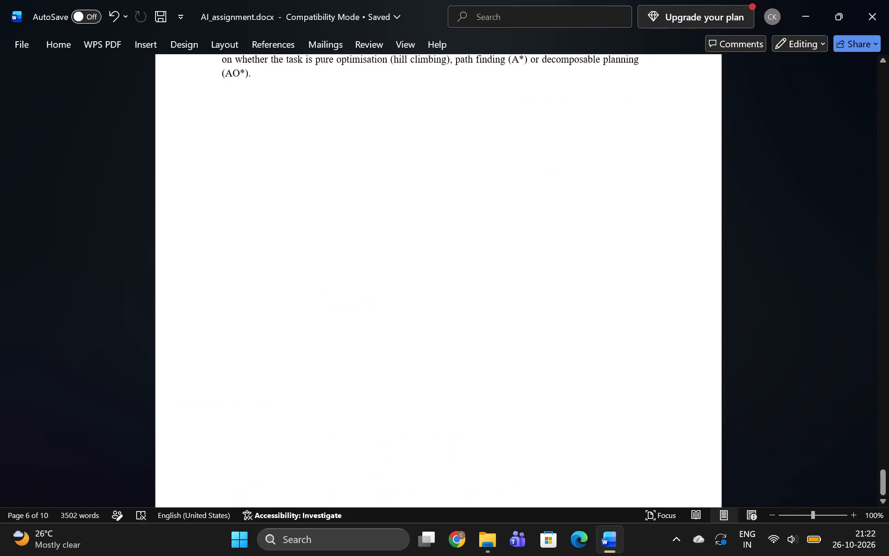
pyautogui.click(881, 9)
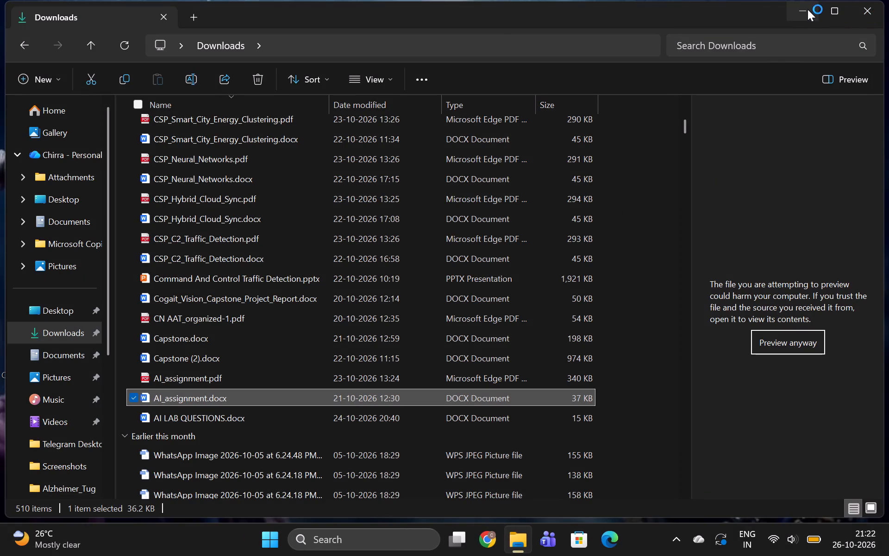
# Open ISM_assignment.docx from the Downloads folder in Word.
pyautogui.scroll(1, 319, 369)
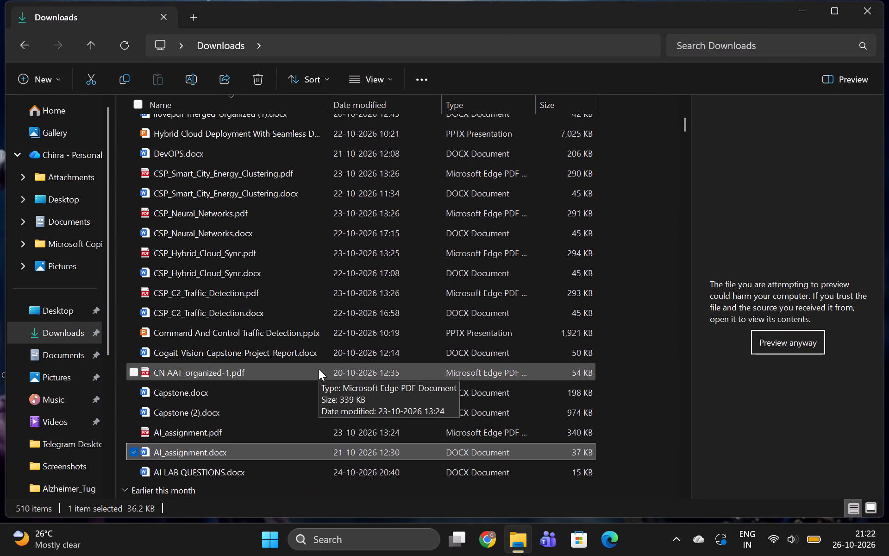
pyautogui.scroll(2, 319, 369)
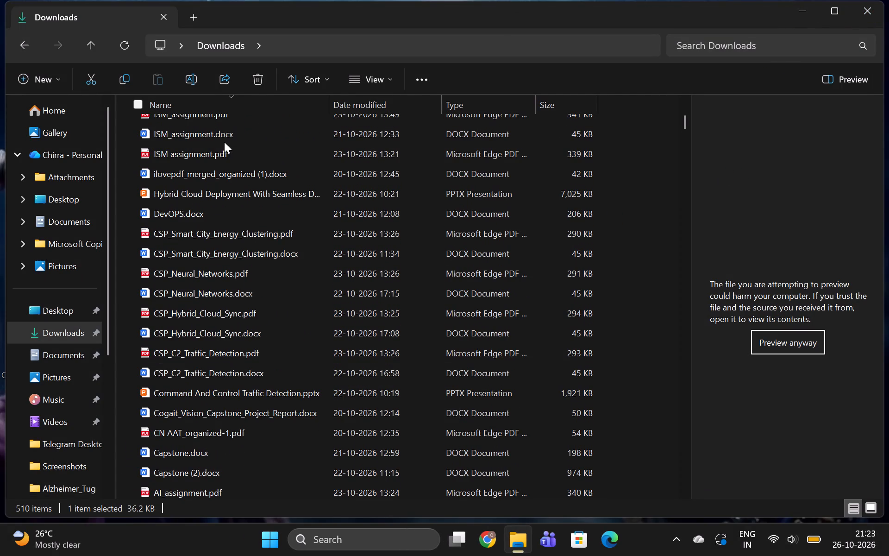
pyautogui.scroll(1, 224, 137)
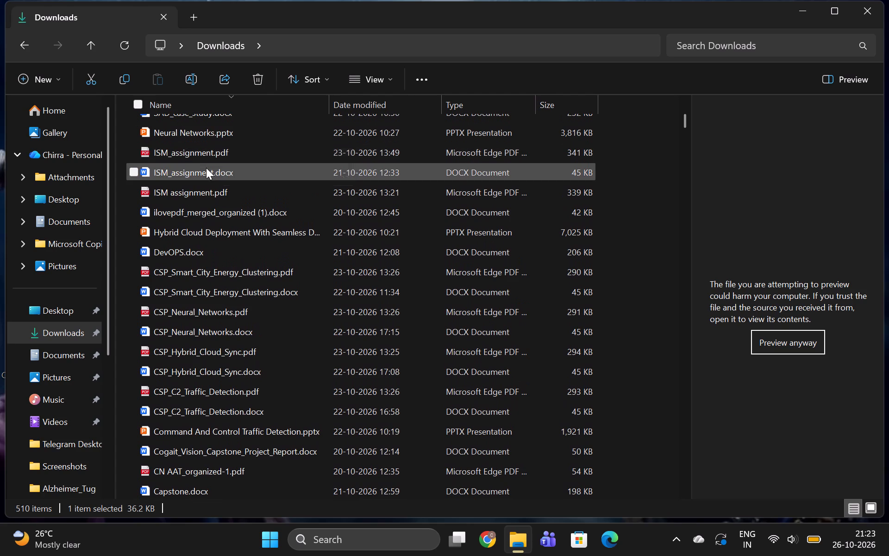
pyautogui.click(206, 168)
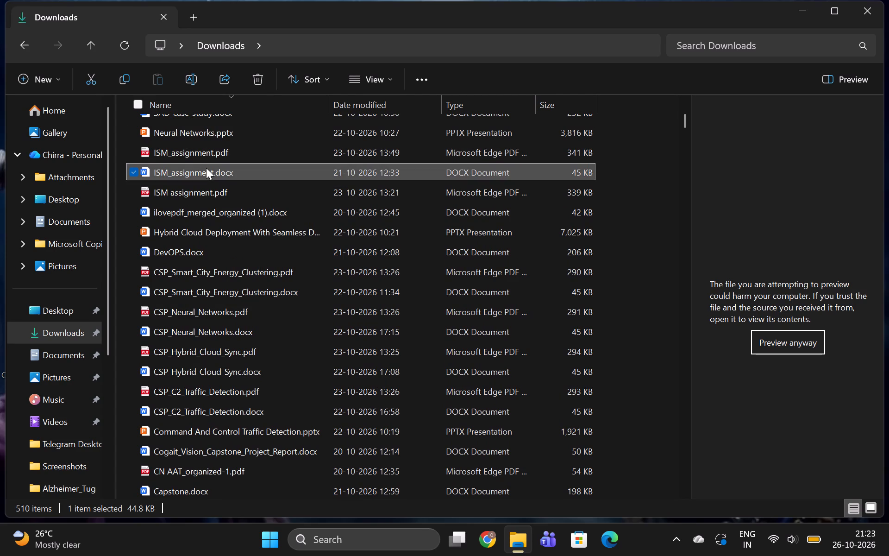
pyautogui.rightClick(206, 168)
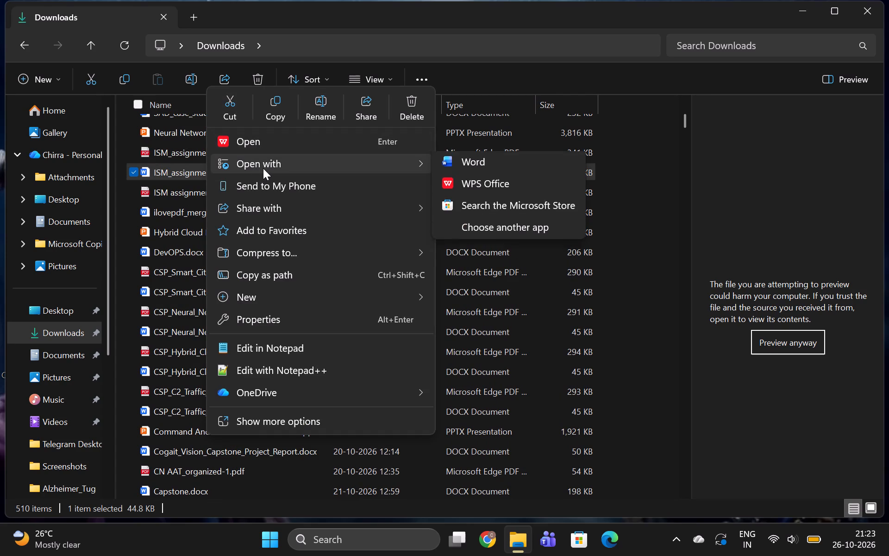
pyautogui.click(479, 165)
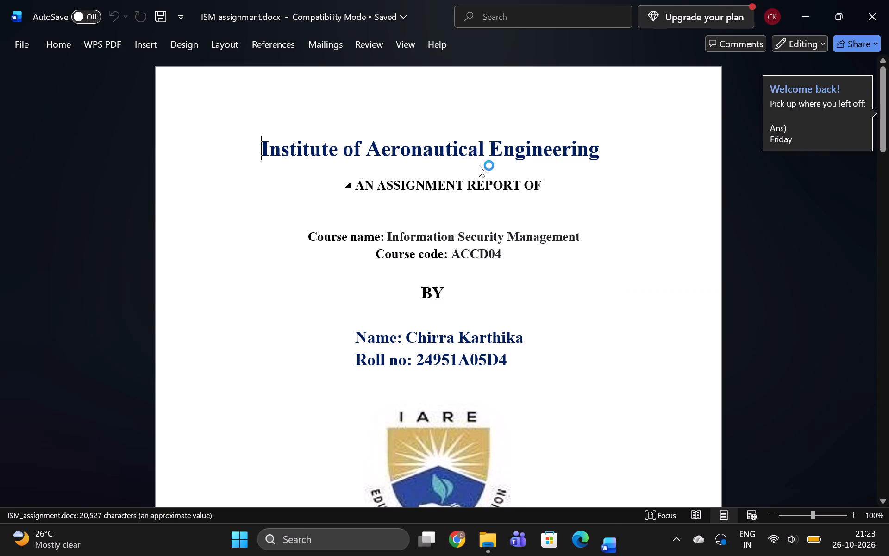
# In the student name on the cover page, drop the final "a" and replace the surname with the initial P.
pyautogui.scroll(-1, 495, 269)
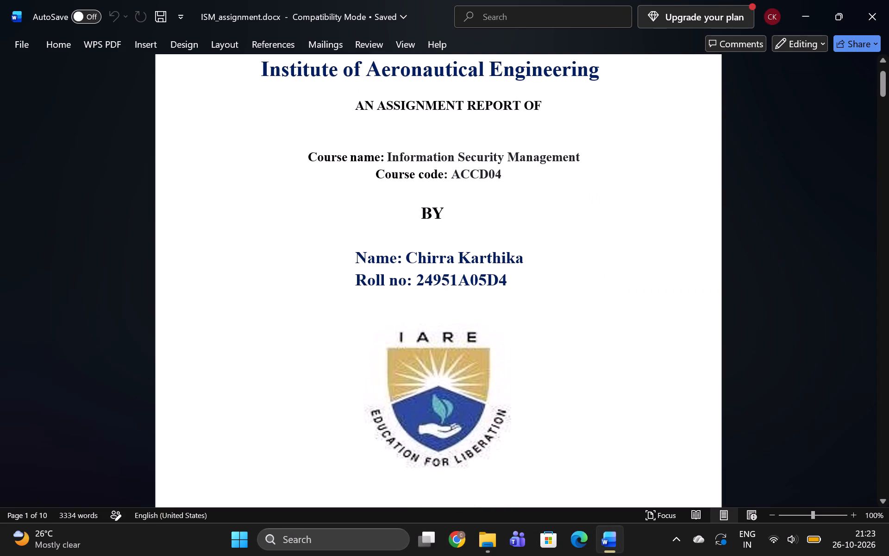
pyautogui.click(527, 260)
pyautogui.press('BackSpace')
pyautogui.press('BackSpace')
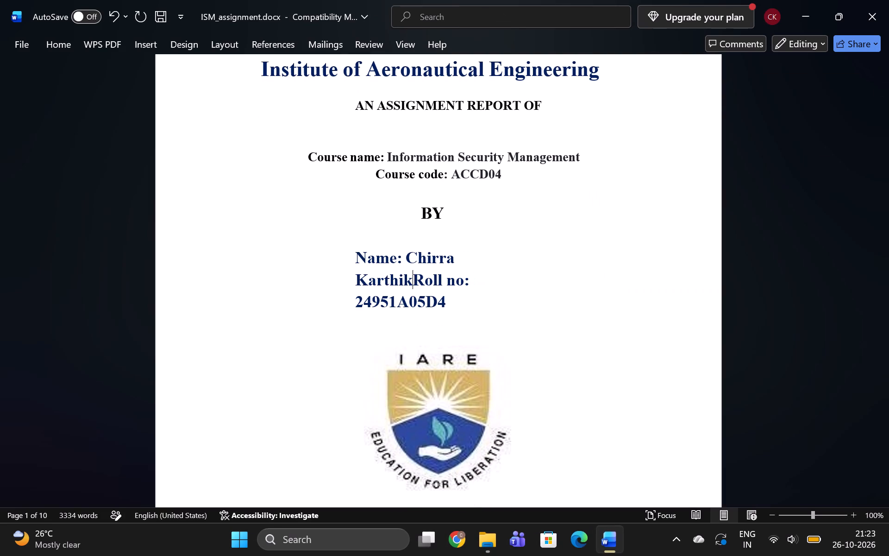
pyautogui.press('Return')
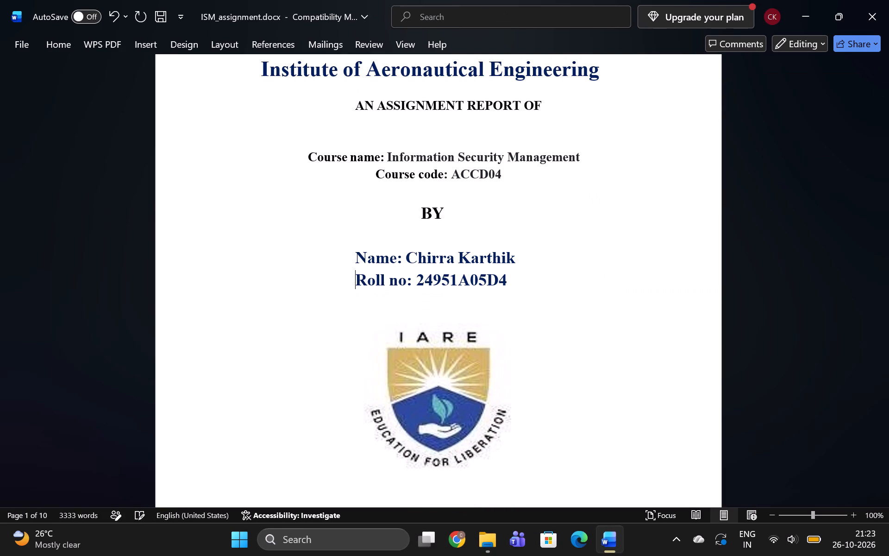
pyautogui.click(452, 258)
pyautogui.press('BackSpace')
pyautogui.press('BackSpace')
pyautogui.press('BackSpace')
pyautogui.press('BackSpace')
pyautogui.press('BackSpace')
pyautogui.press('BackSpace')
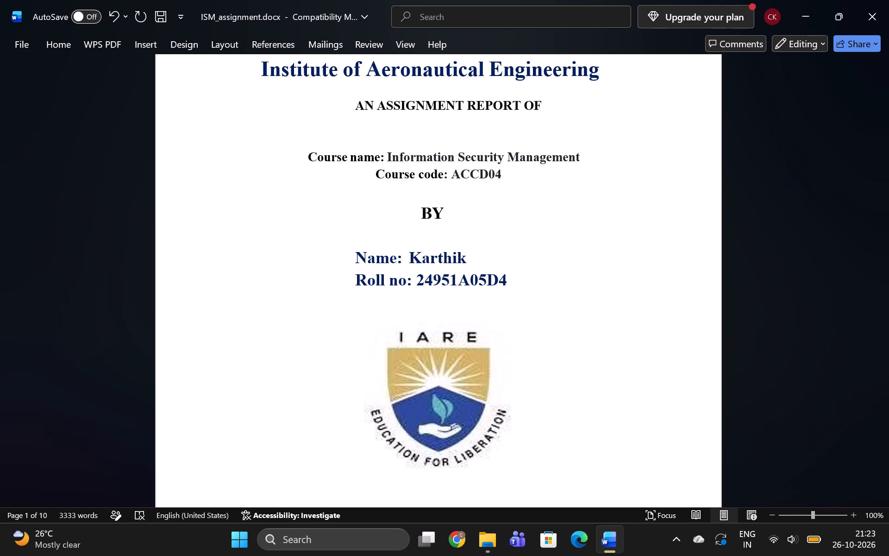
pyautogui.hotkey('shift', 'p')
# Change the last digit of the roll number on the cover page to 3.
pyautogui.click(511, 278)
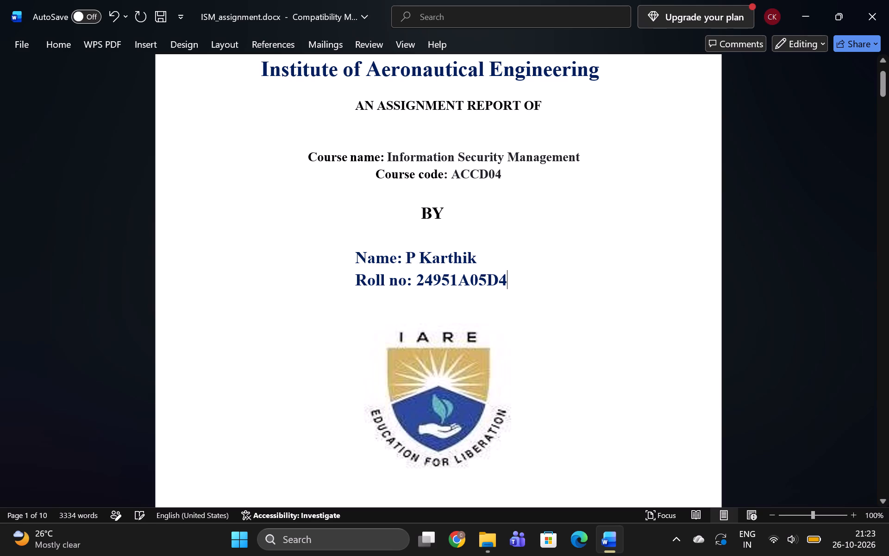
pyautogui.press('BackSpace')
pyautogui.press('3')
# In the student name on page 2, drop the final "a" and replace the surname with the initial P.
pyautogui.scroll(-3, 511, 278)
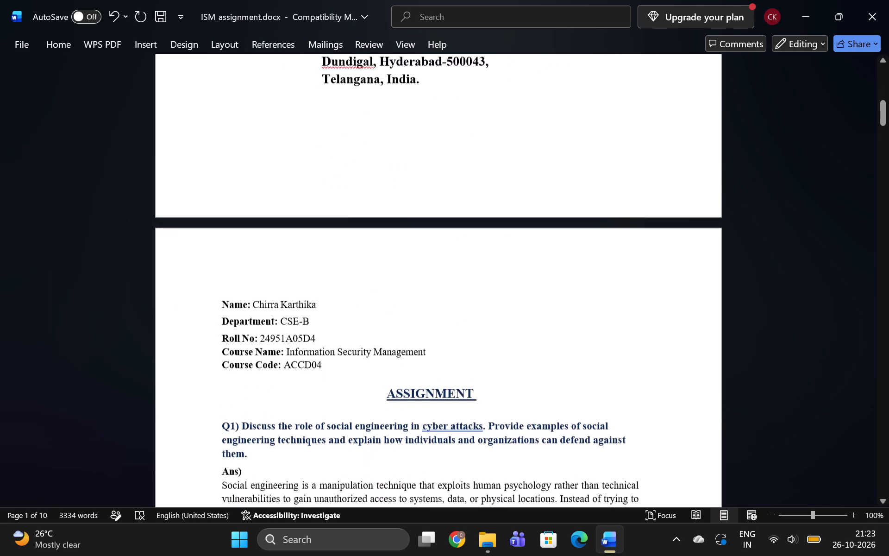
pyautogui.scroll(-1, 511, 278)
pyautogui.click(320, 299)
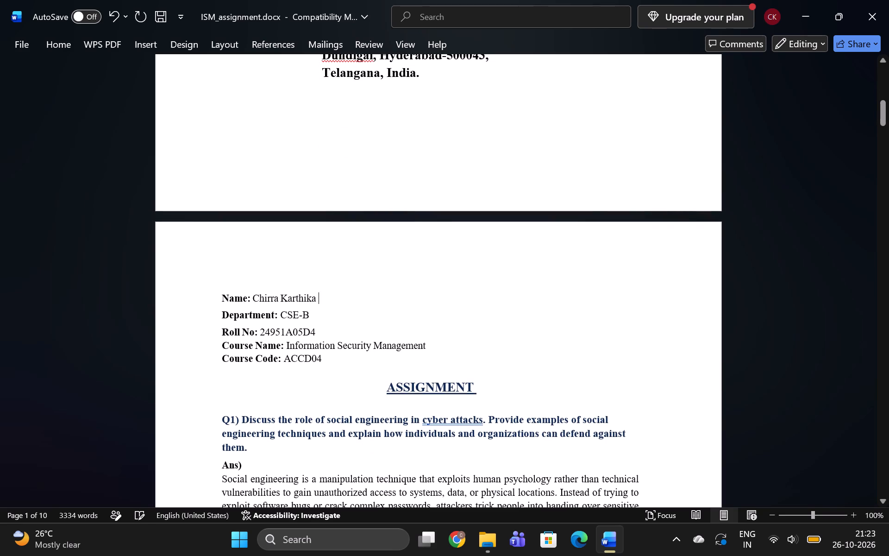
pyautogui.press('BackSpace')
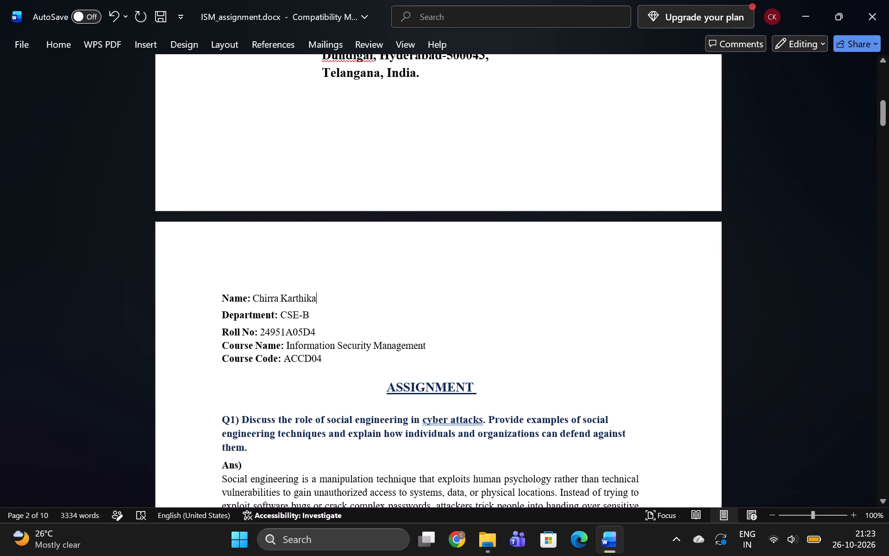
pyautogui.press('BackSpace')
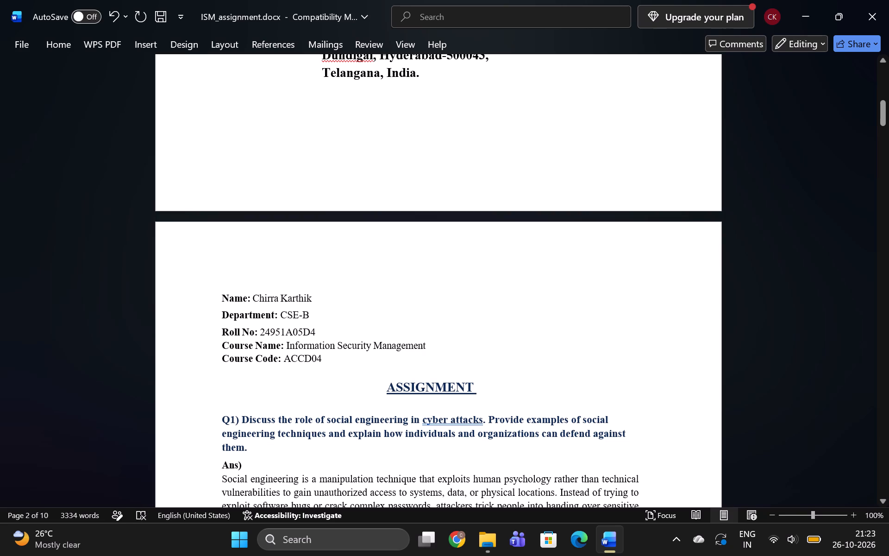
pyautogui.click(278, 298)
pyautogui.press('BackSpace')
pyautogui.press('BackSpace')
pyautogui.press('BackSpace')
pyautogui.press('BackSpace')
pyautogui.press('BackSpace')
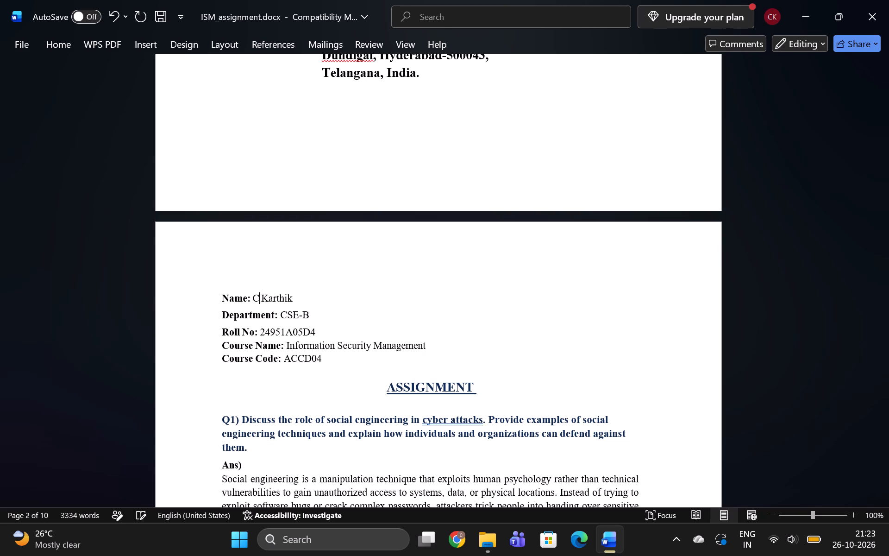
pyautogui.press('BackSpace')
pyautogui.hotkey('shift', 'p')
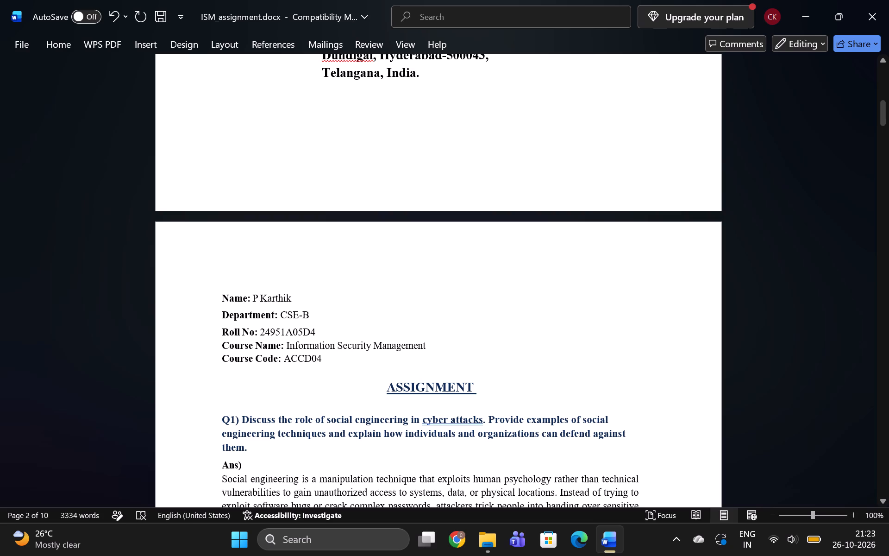
# Set the department on page 2 to CSE-E.
pyautogui.click(318, 313)
pyautogui.press('BackSpace')
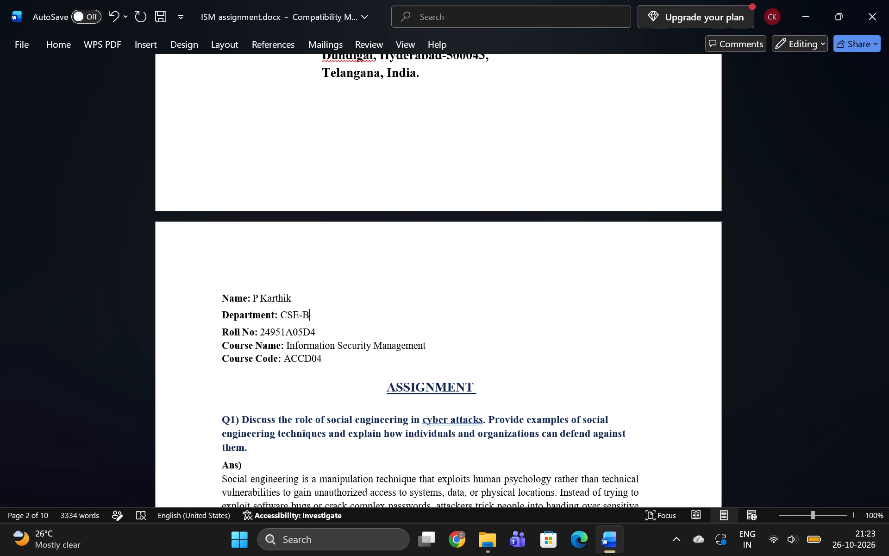
pyautogui.press('BackSpace')
pyautogui.hotkey('shift', 'e')
# Change the last digit of the roll number on page 2 to 3.
pyautogui.click(319, 330)
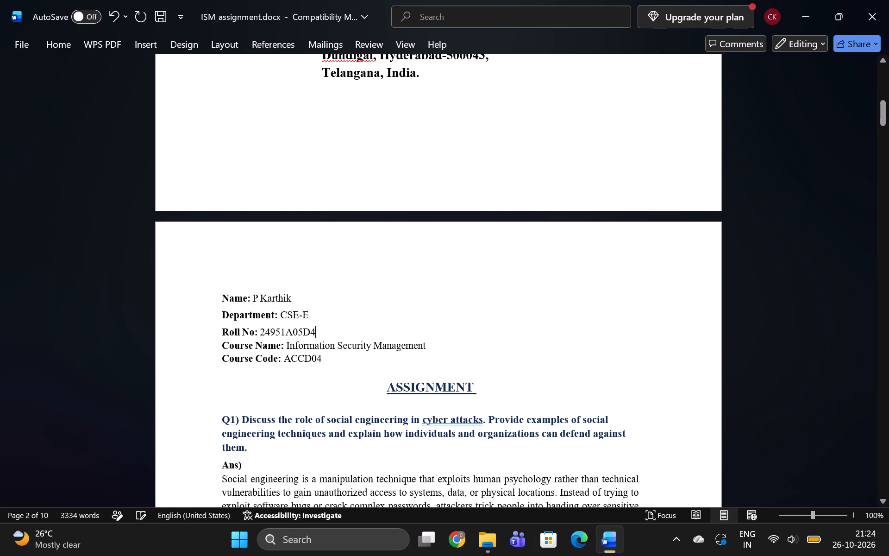
pyautogui.press('BackSpace')
pyautogui.press('3')
# Review the answer pages through page 10 and the student details on page 2 of the ISM assignment.
pyautogui.scroll(-3, 319, 330)
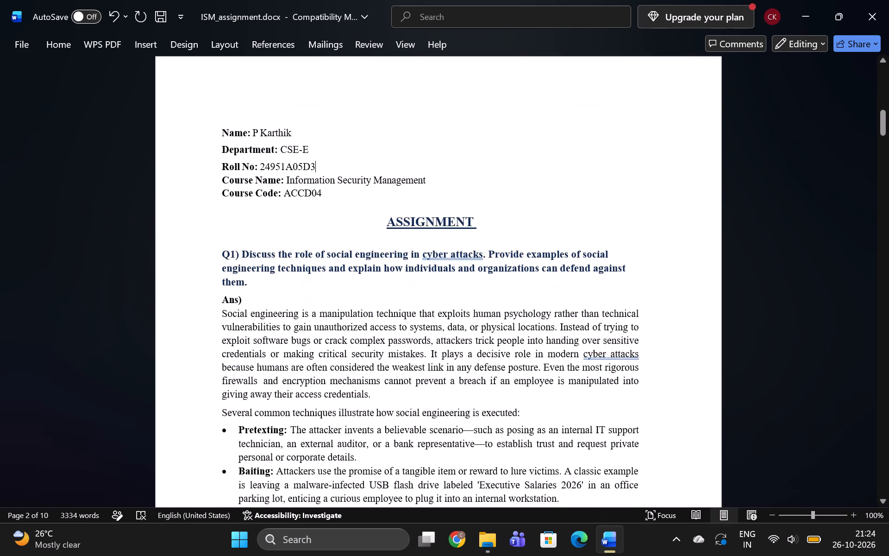
pyautogui.scroll(-13, 319, 330)
pyautogui.scroll(-10, 319, 330)
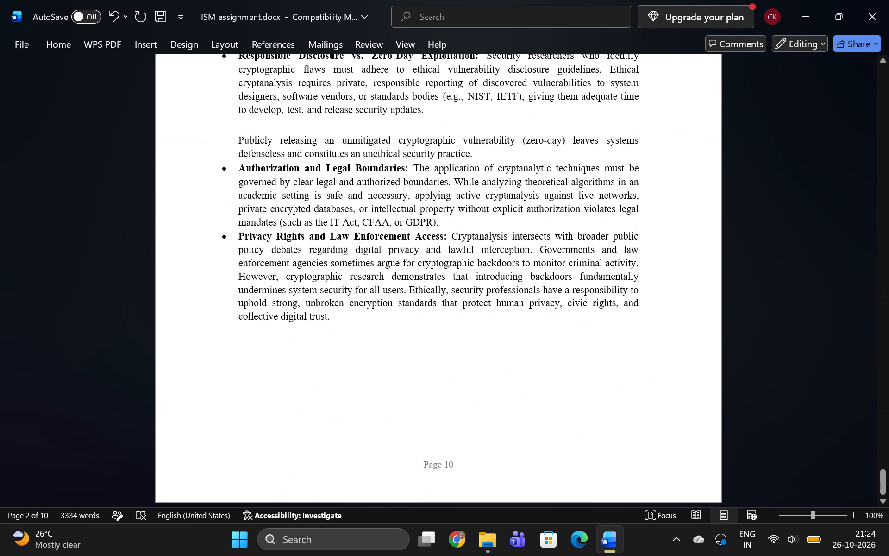
pyautogui.scroll(-20, 319, 330)
pyautogui.scroll(-3, 319, 330)
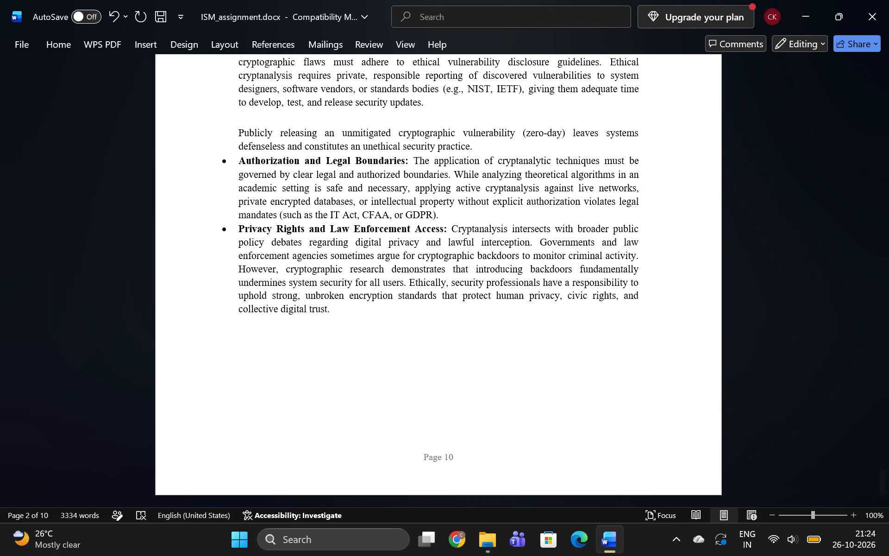
pyautogui.scroll(7, 319, 330)
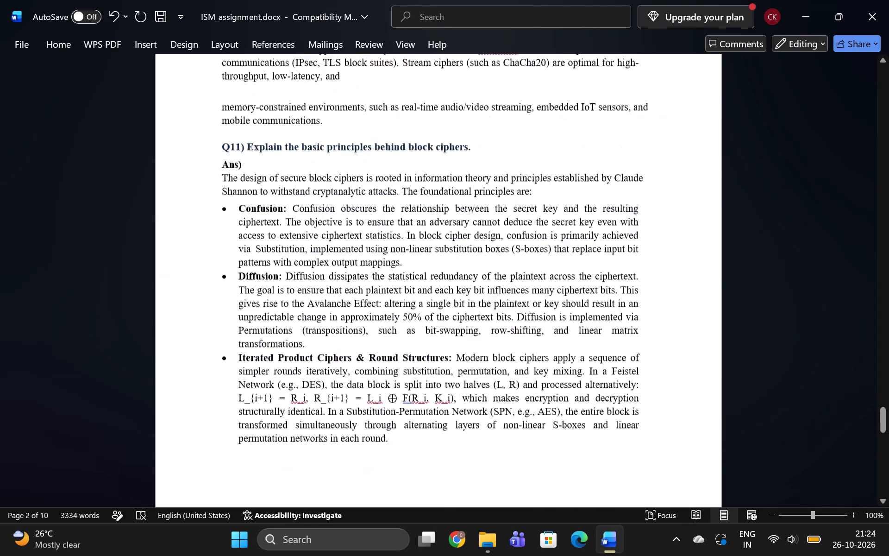
pyautogui.scroll(8, 319, 330)
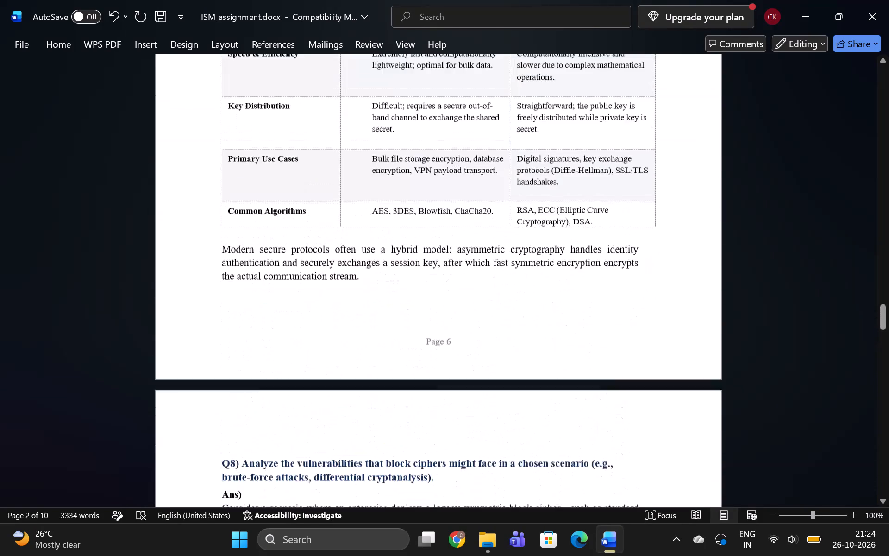
pyautogui.scroll(3, 319, 330)
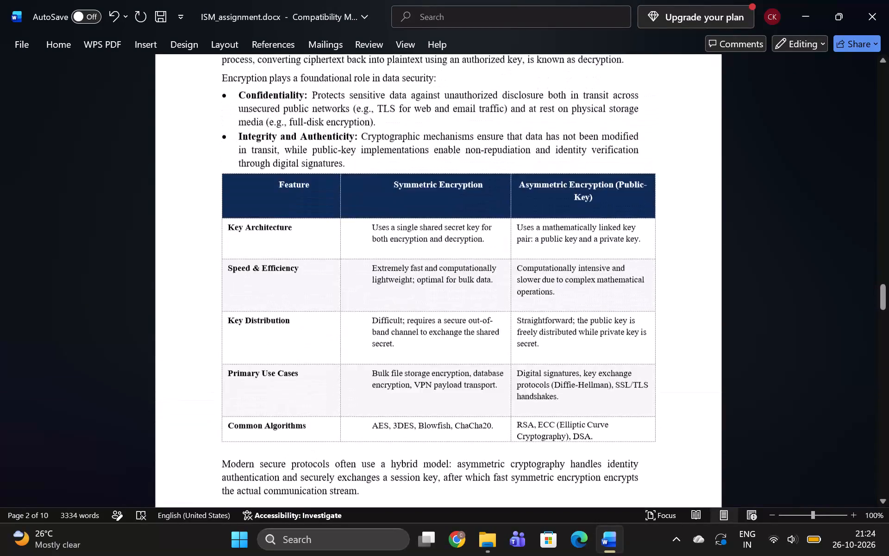
pyautogui.scroll(8, 319, 330)
pyautogui.scroll(-2, 319, 330)
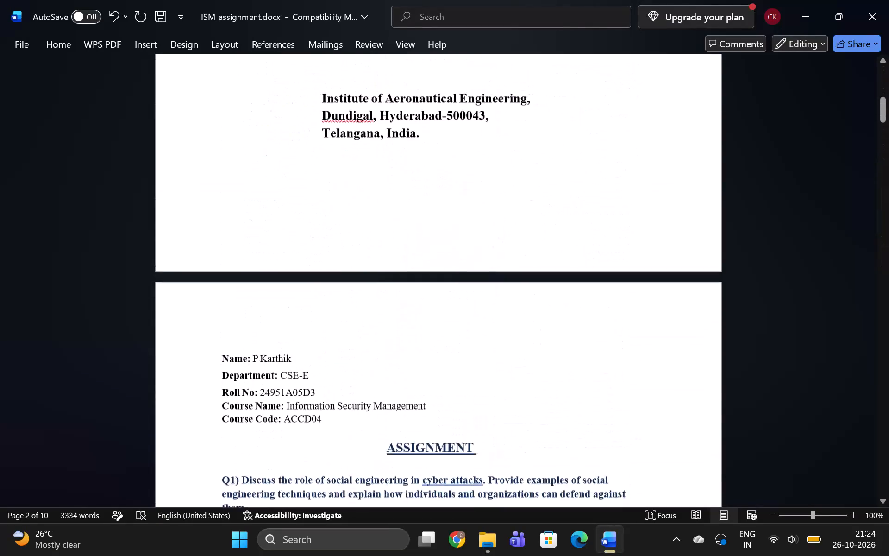
pyautogui.scroll(-1, 319, 330)
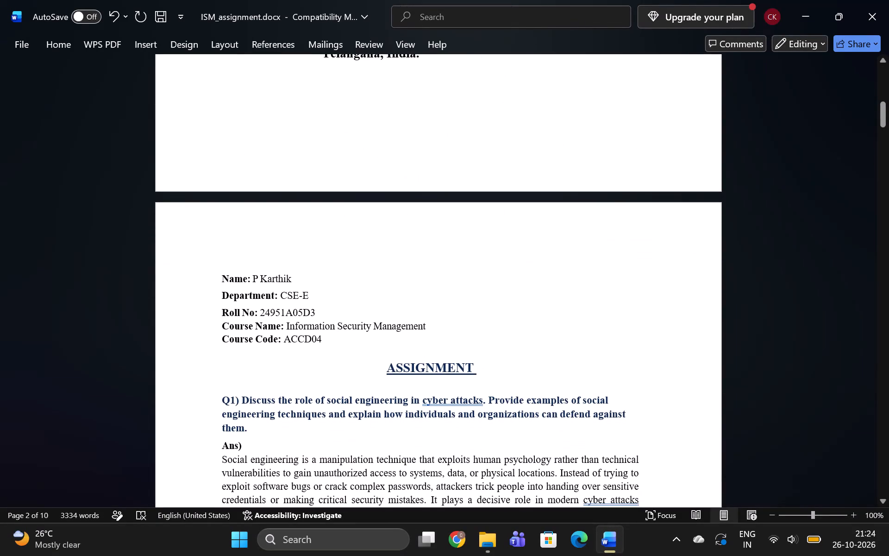
# Save the edited ISM assignment document and minimise its window.
pyautogui.hotkey('ctrl', 's')
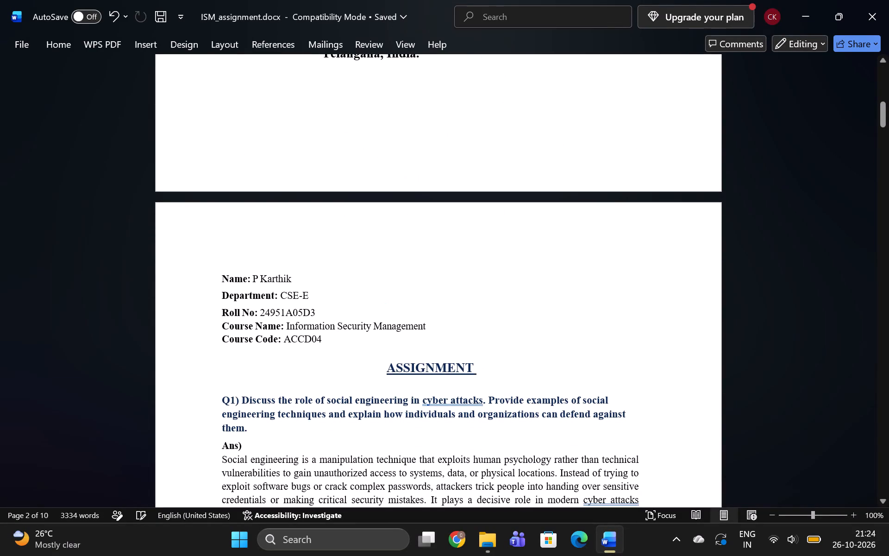
pyautogui.click(802, 18)
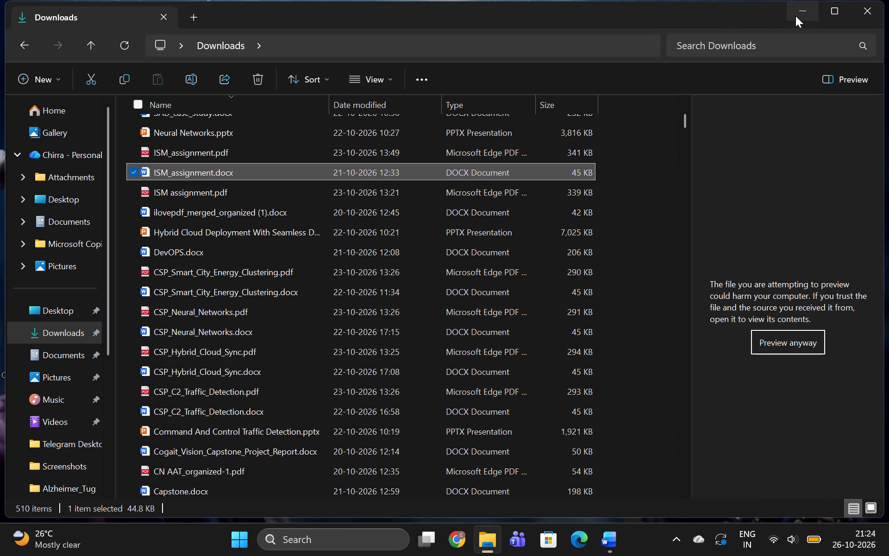
# Minimise the Downloads window, switch to Chrome and open the iLovePDF website.
pyautogui.click(795, 16)
pyautogui.doubleClick(595, 307)
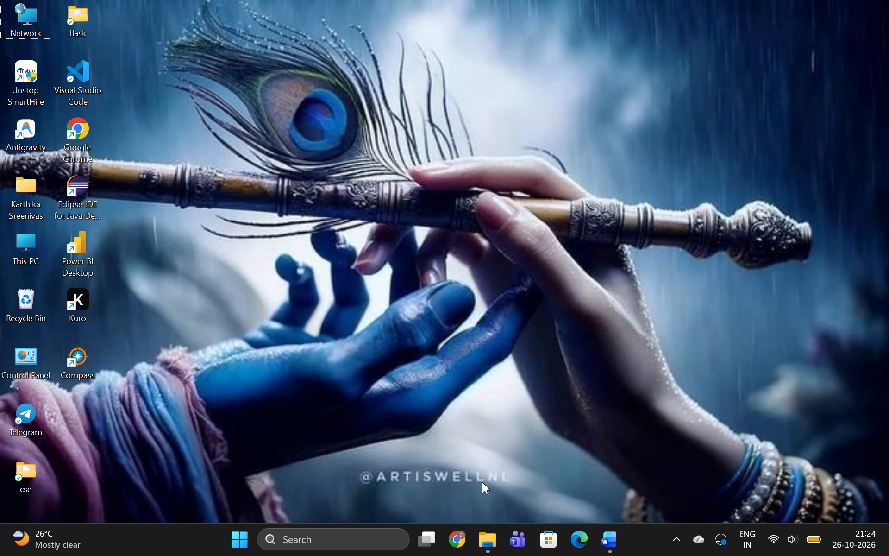
pyautogui.click(454, 545)
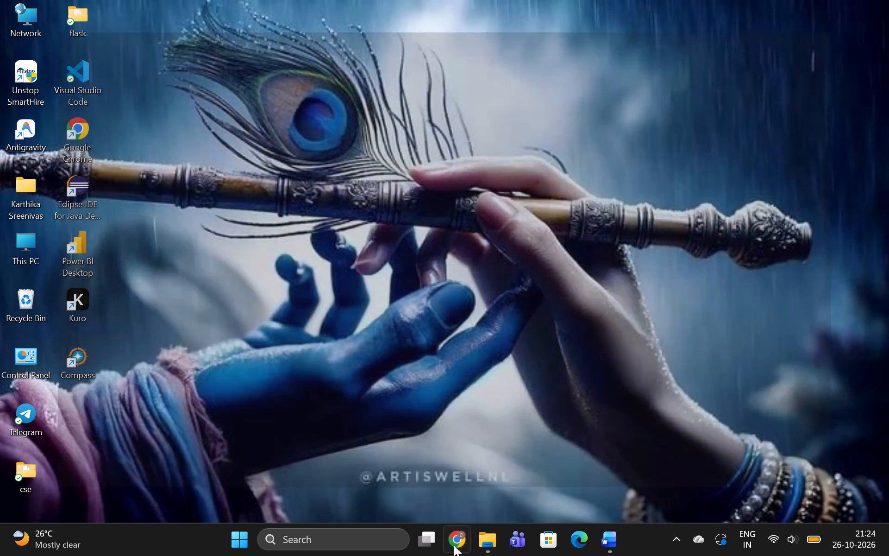
pyautogui.write('ilo')
pyautogui.press('Return')
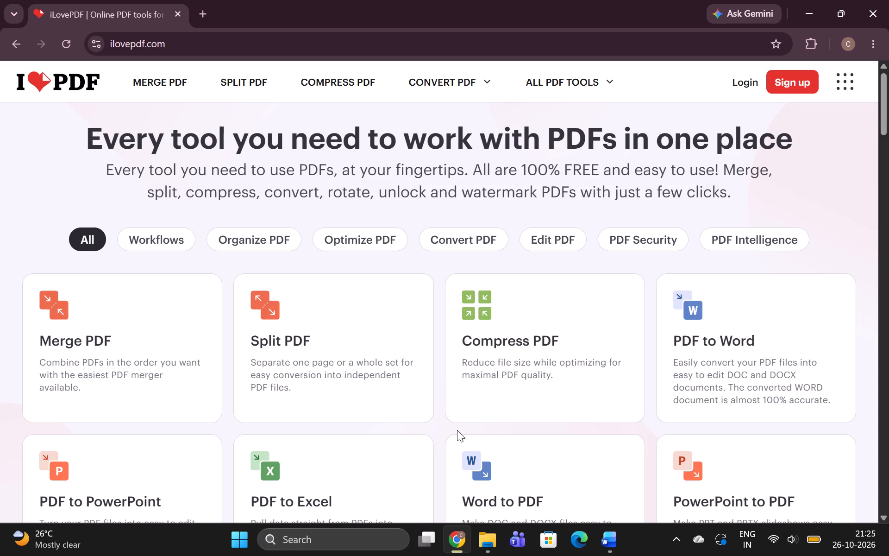
# Convert ISM_assignment.docx from Downloads to PDF with the Word to PDF tool and download the resulting PDF.
pyautogui.scroll(-1, 444, 384)
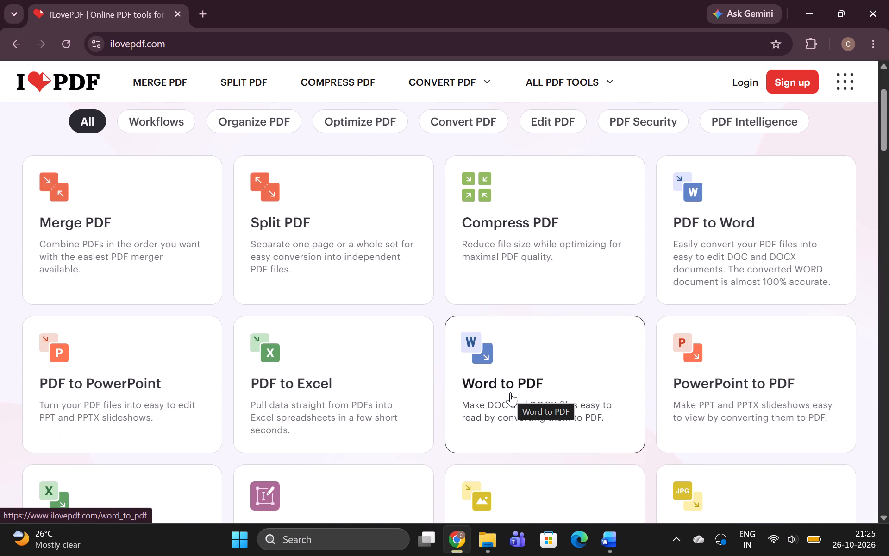
pyautogui.click(510, 392)
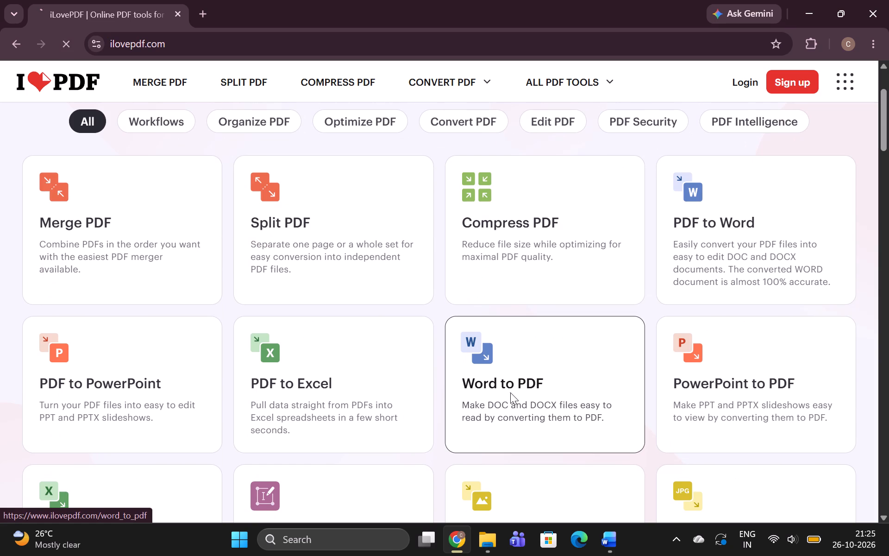
pyautogui.click(426, 252)
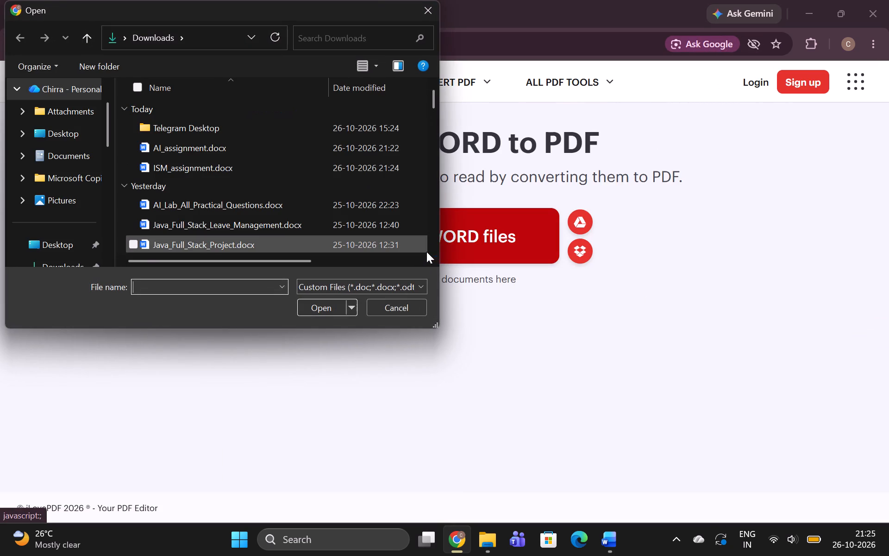
pyautogui.click(229, 171)
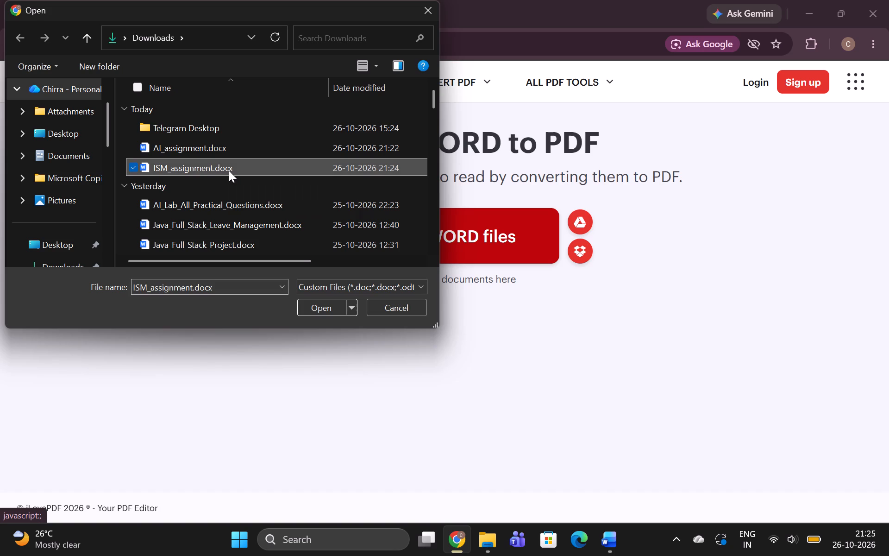
pyautogui.click(306, 306)
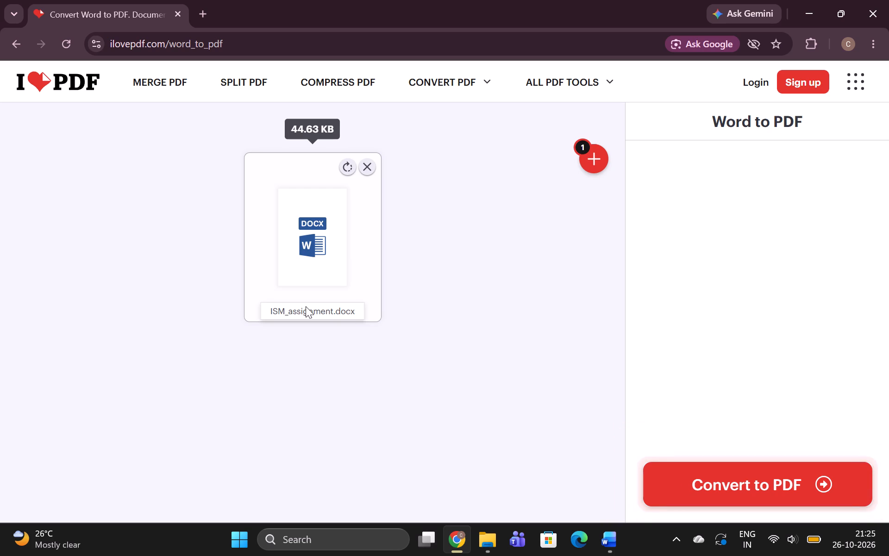
pyautogui.click(737, 477)
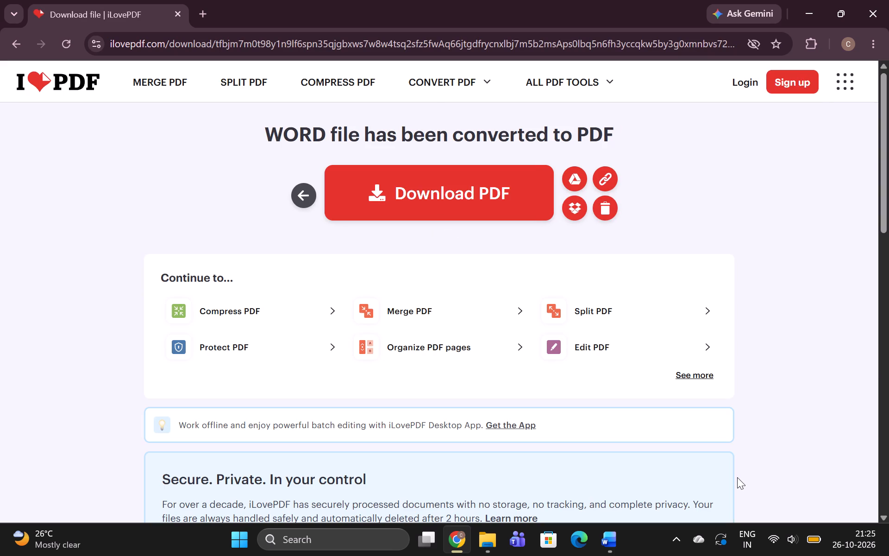
pyautogui.click(454, 187)
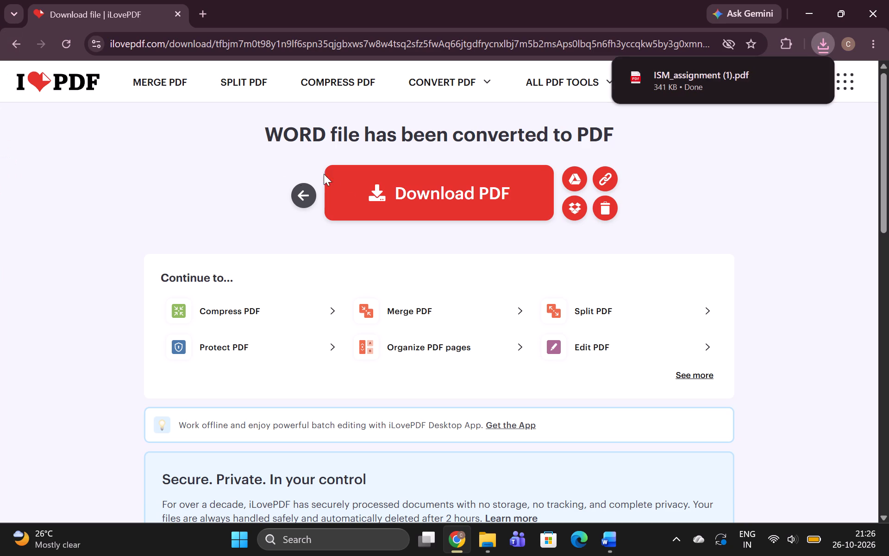
# Return to the Word to PDF tool and convert AI_assignment.docx from Downloads to PDF, dismissing the download notification.
pyautogui.click(305, 195)
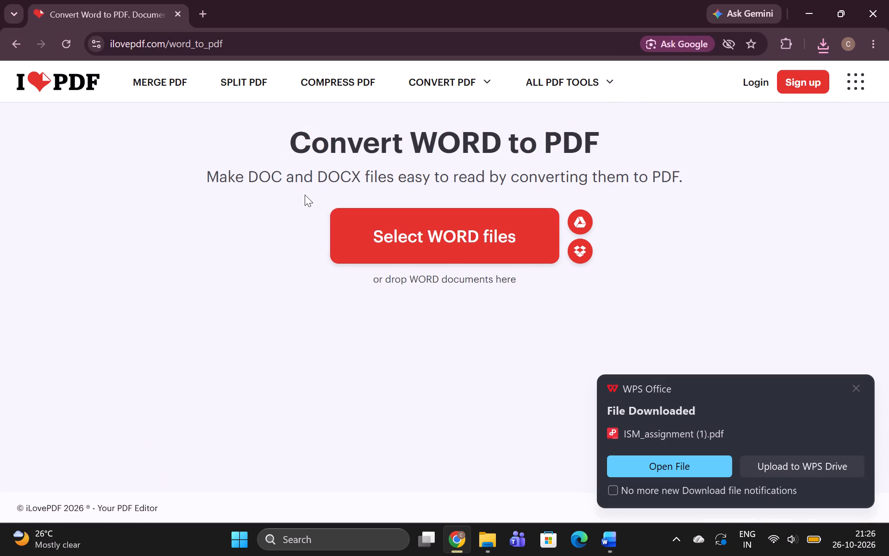
pyautogui.click(500, 219)
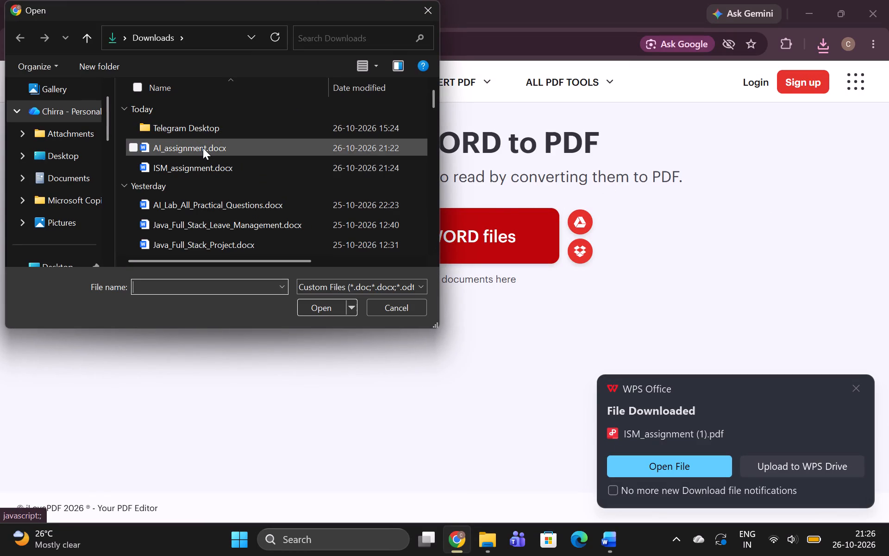
pyautogui.click(203, 148)
pyautogui.click(307, 305)
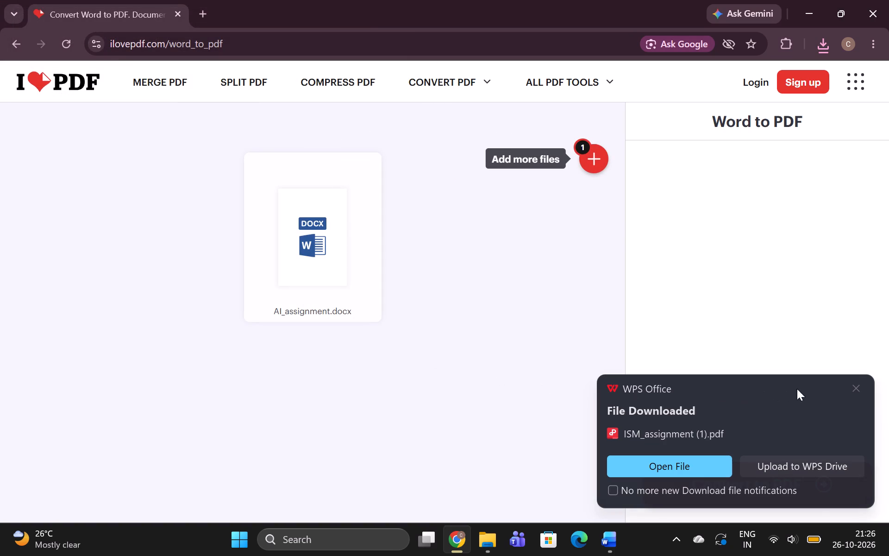
pyautogui.click(854, 387)
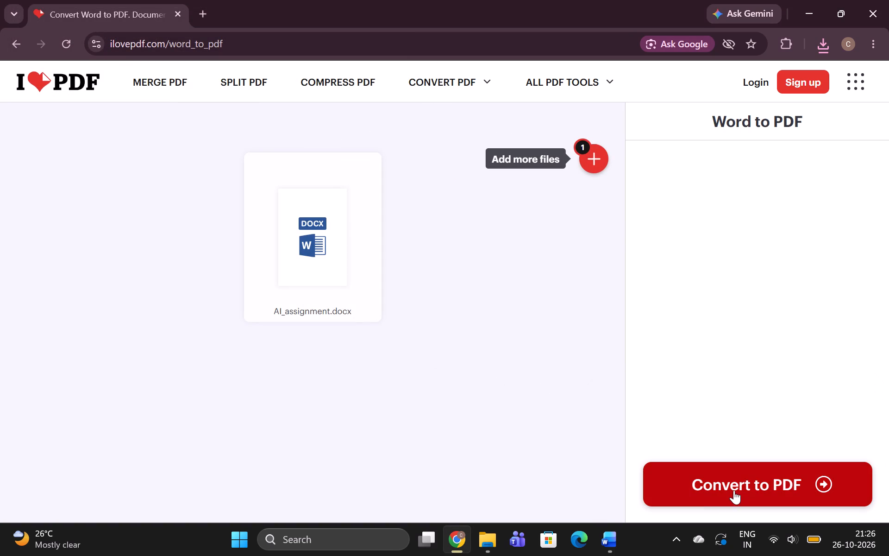
pyautogui.click(734, 490)
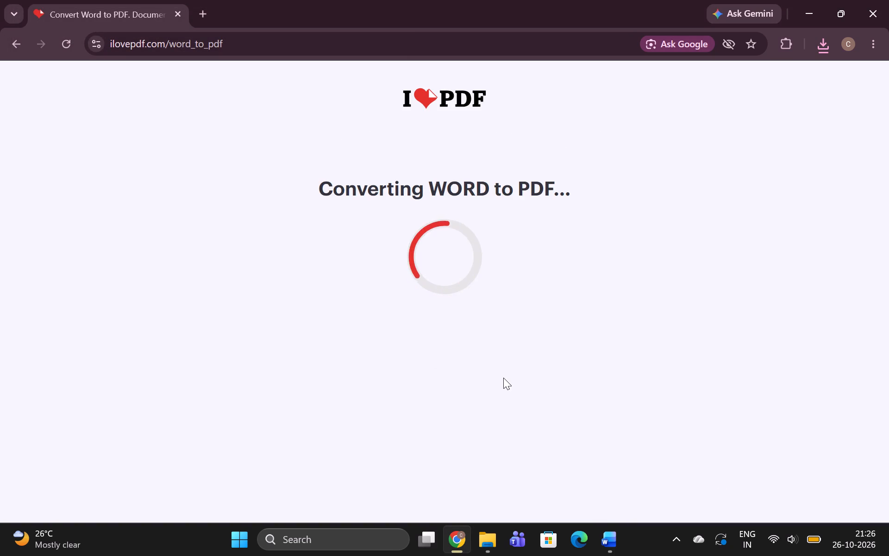
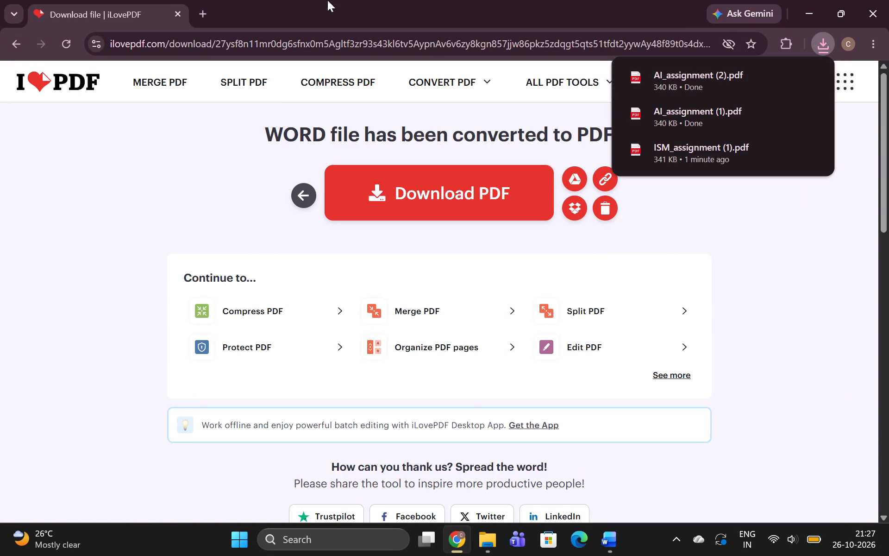
# Close the iLovePDF tab and delete the duplicate AI_assignment (2).pdf from the Downloads folder.
pyautogui.click(178, 15)
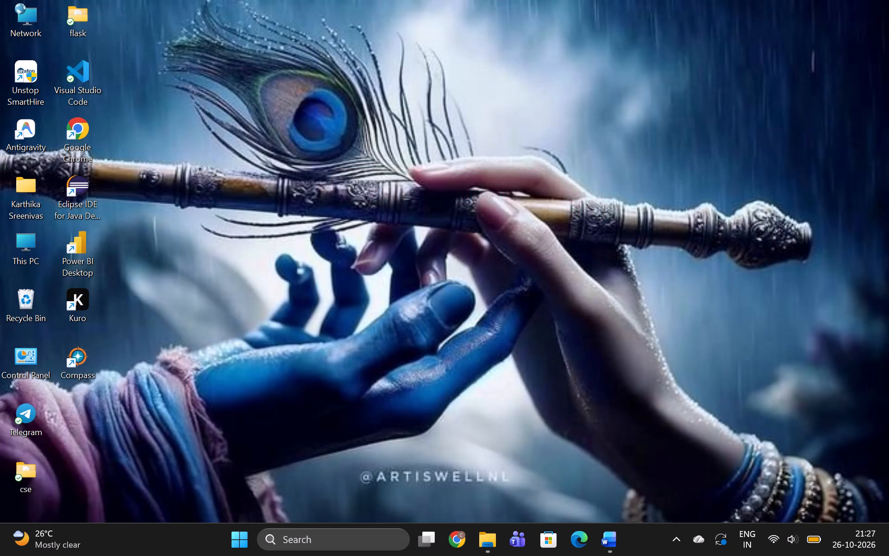
pyautogui.click(479, 545)
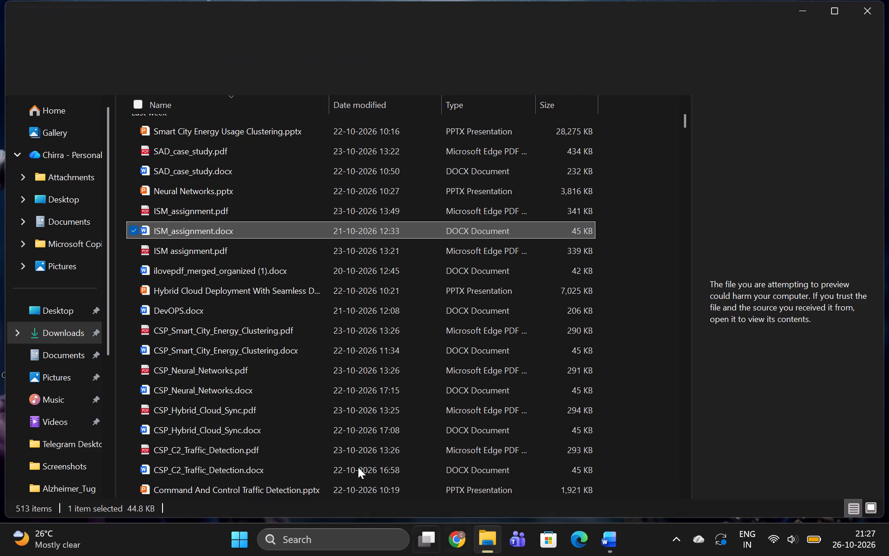
pyautogui.scroll(9, 205, 147)
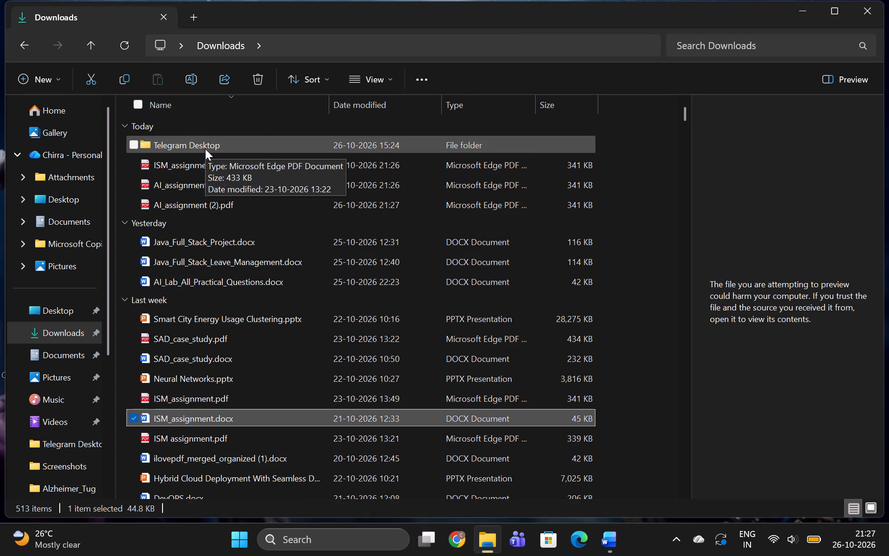
pyautogui.click(132, 205)
pyautogui.click(258, 78)
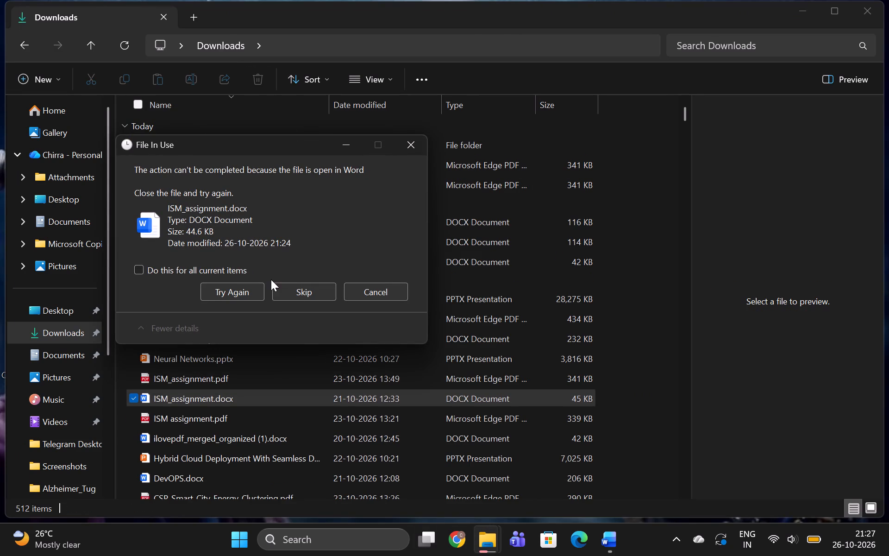
pyautogui.click(421, 141)
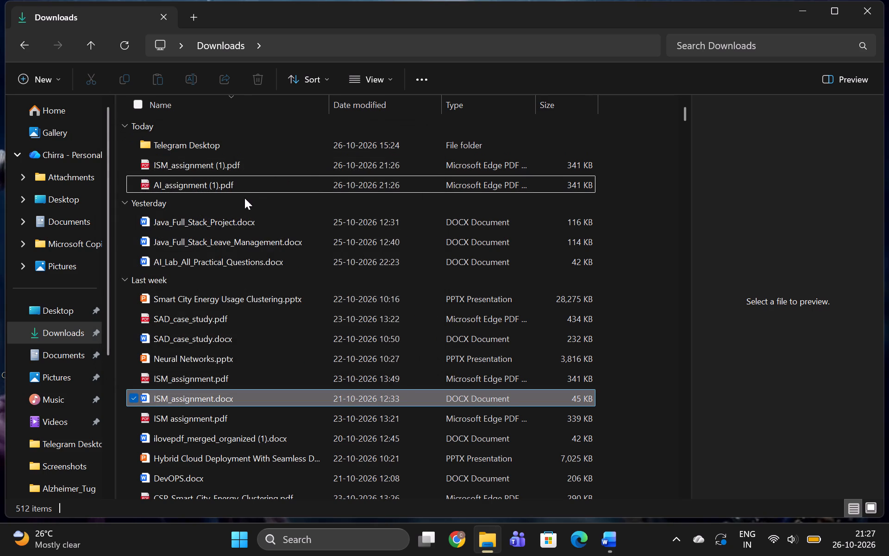
# Close the ISM_assignment.docx window that is still open in Word.
pyautogui.click(473, 14)
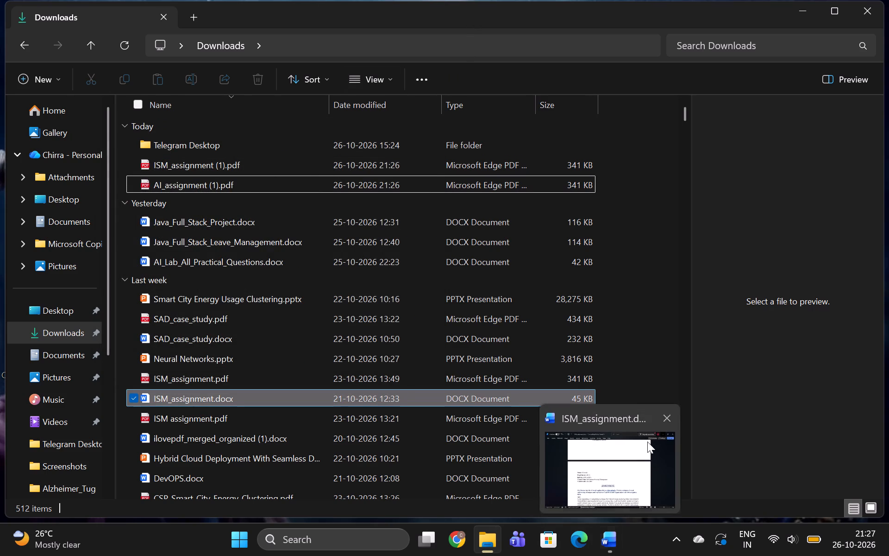
pyautogui.click(663, 412)
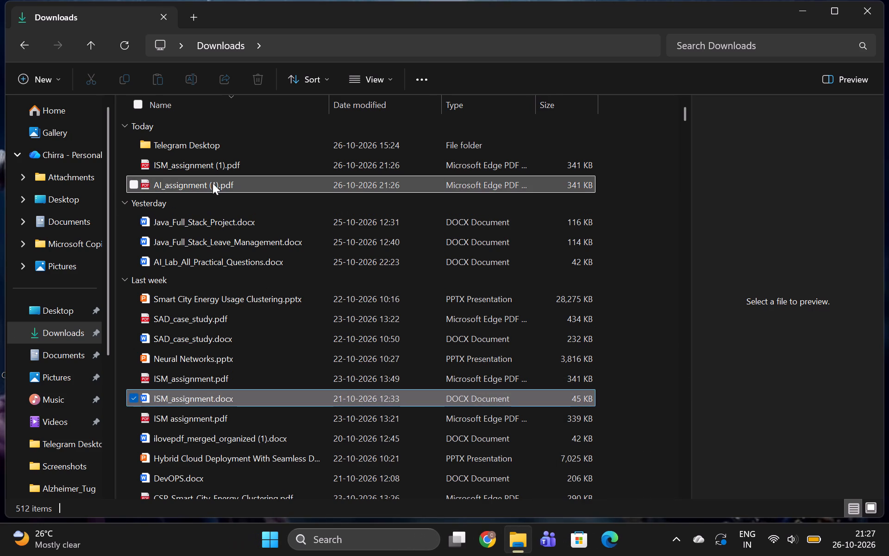
# Open AI_assignment (1).pdf in Edge, check its student details and pages, closing the LeetCode tab and finally the PDF.
pyautogui.doubleClick(162, 188)
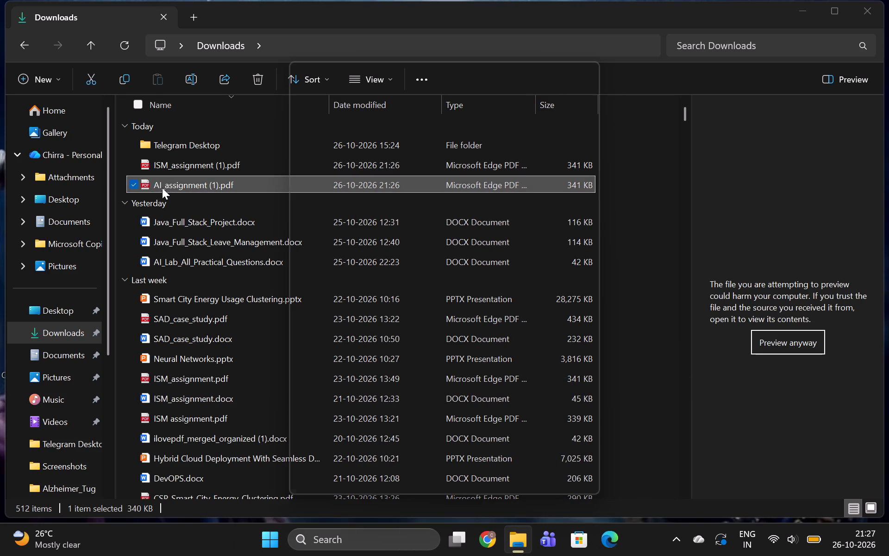
pyautogui.click(388, 474)
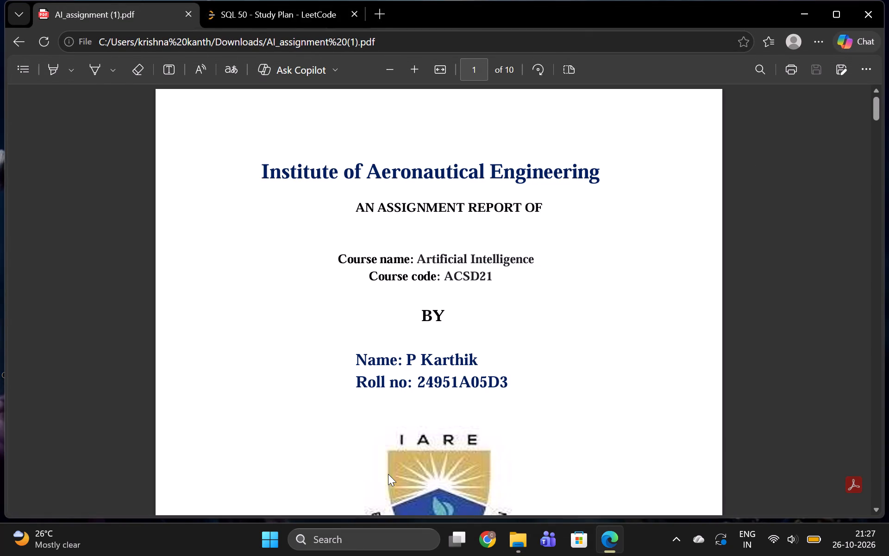
pyautogui.scroll(-5, 388, 474)
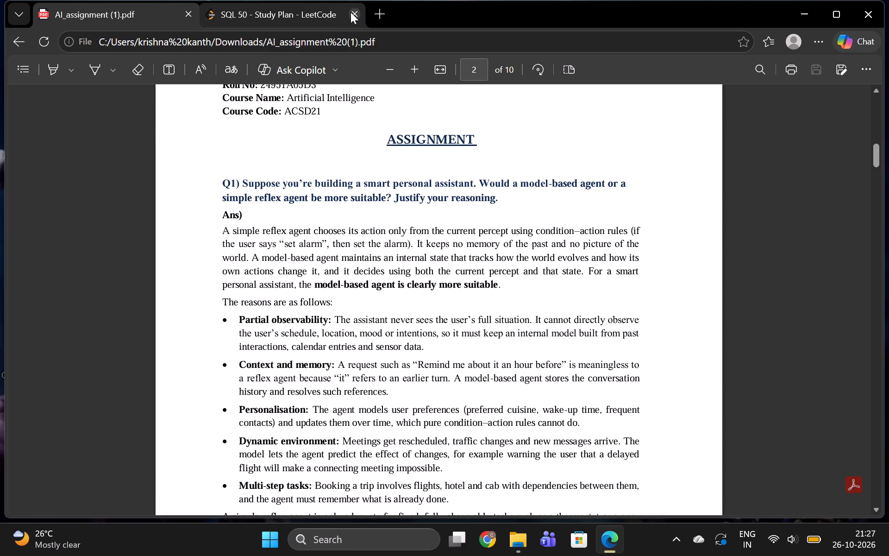
pyautogui.click(352, 13)
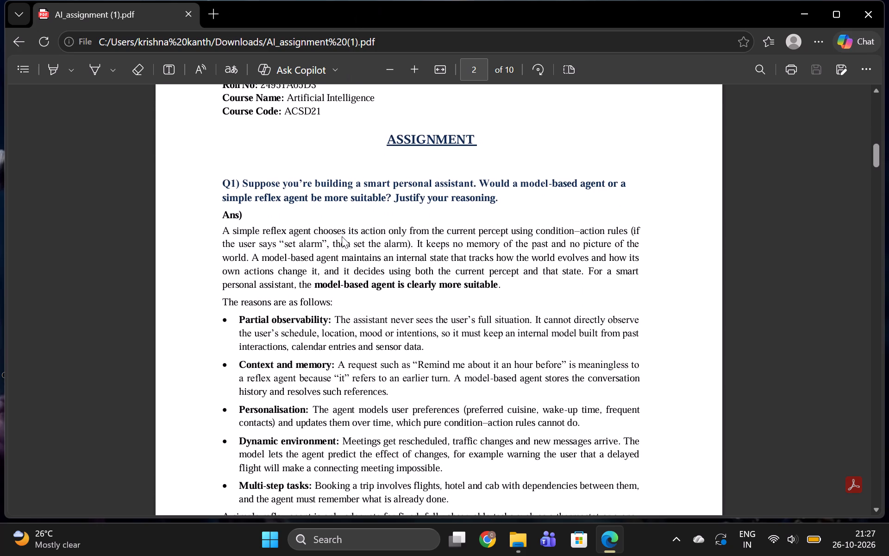
pyautogui.scroll(-19, 342, 236)
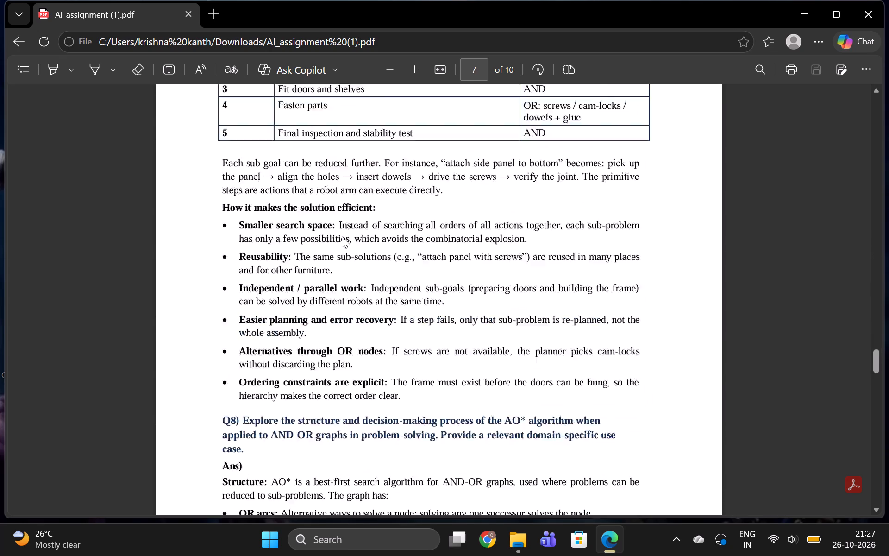
pyautogui.scroll(-11, 342, 236)
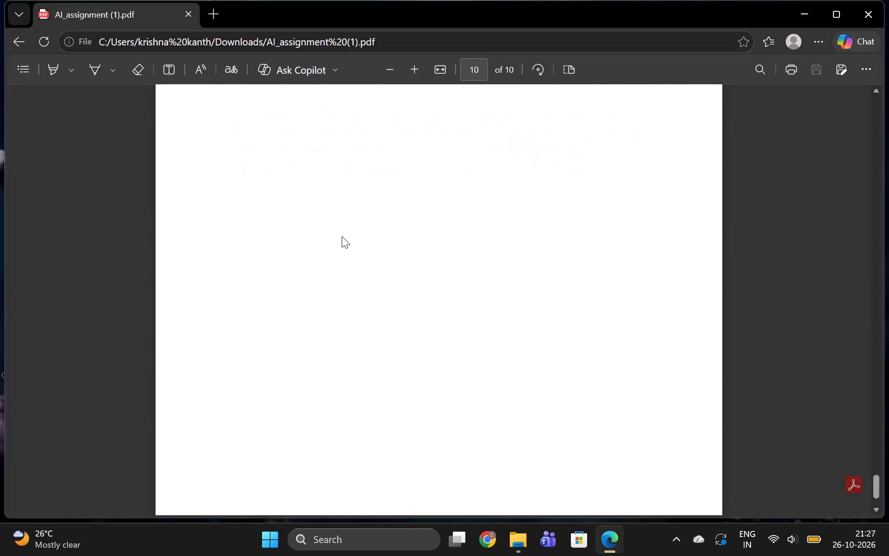
pyautogui.scroll(11, 342, 236)
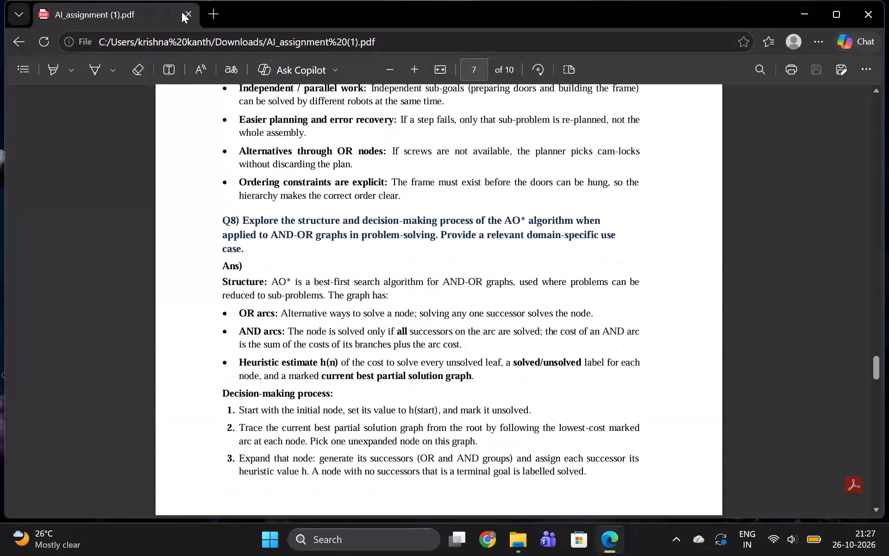
pyautogui.click(190, 13)
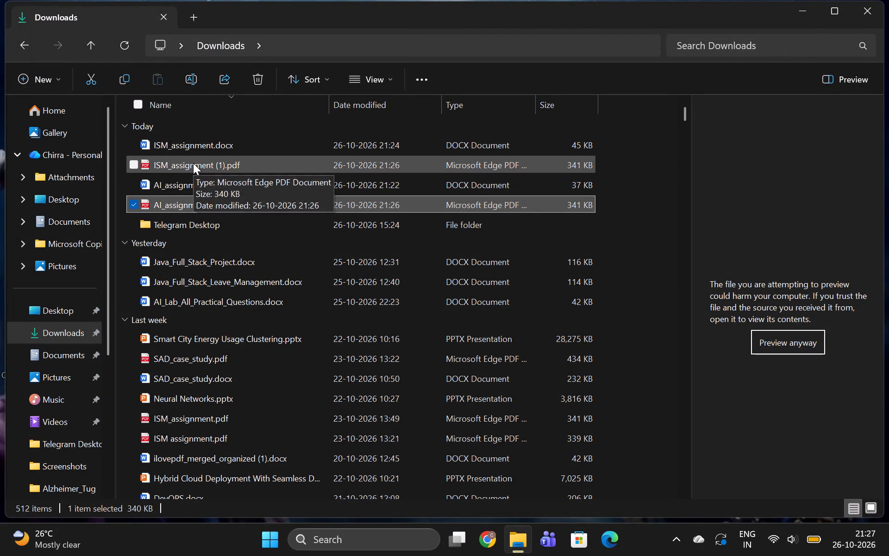
# Open ISM_assignment (1).pdf, check its cover details and all its pages, and close it.
pyautogui.doubleClick(193, 163)
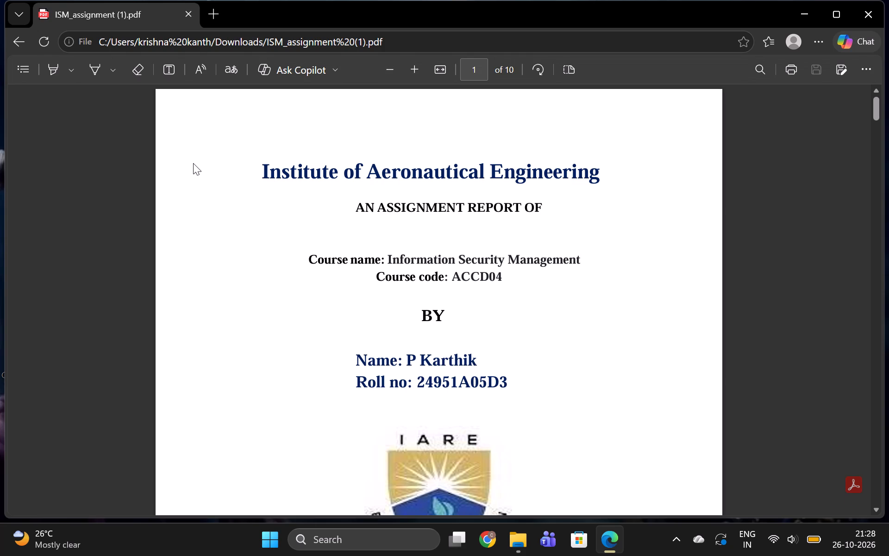
pyautogui.scroll(-4, 275, 286)
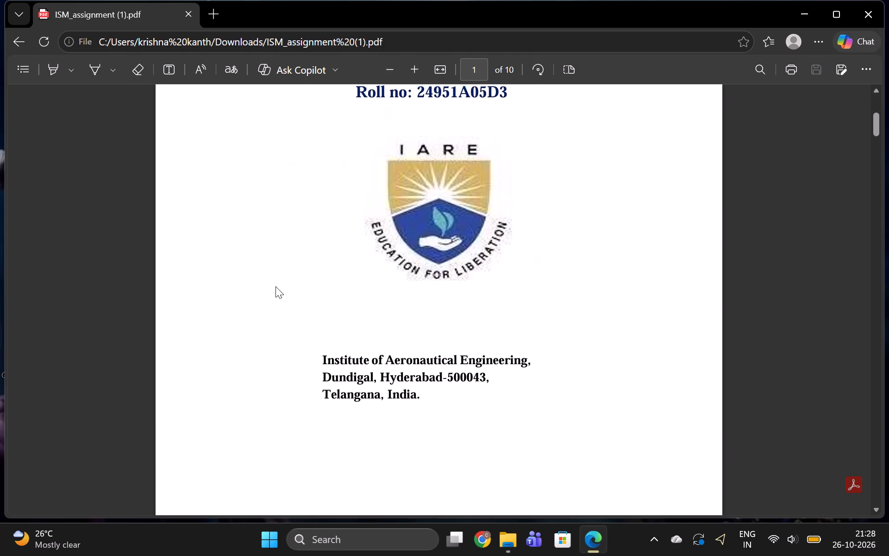
pyautogui.scroll(-6, 275, 286)
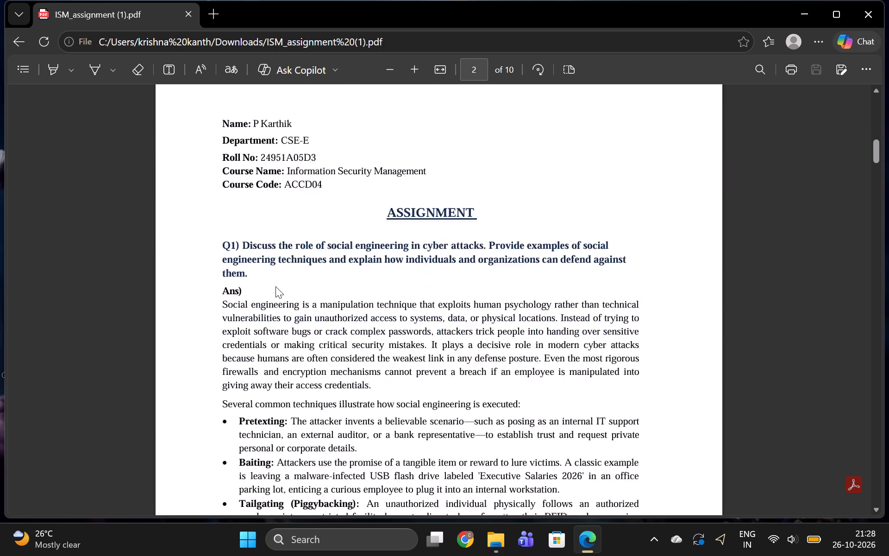
pyautogui.scroll(-4, 275, 286)
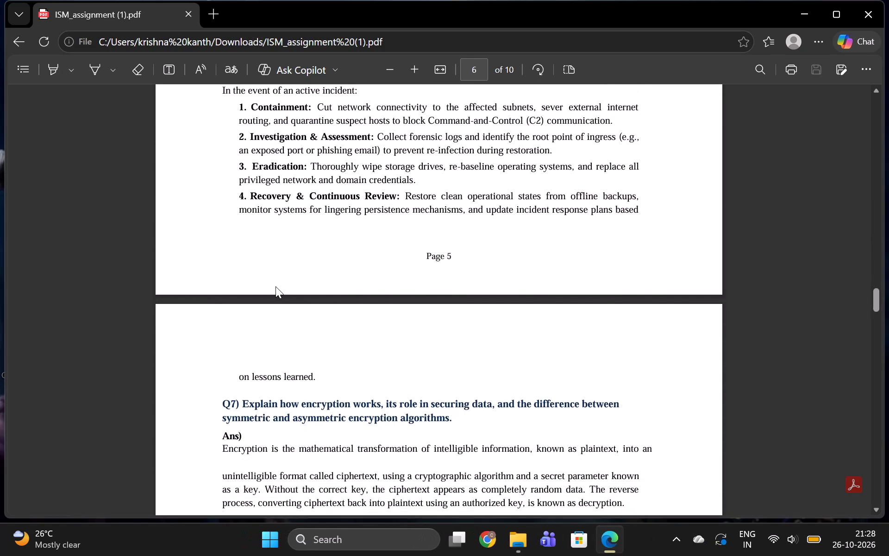
pyautogui.scroll(-7, 275, 286)
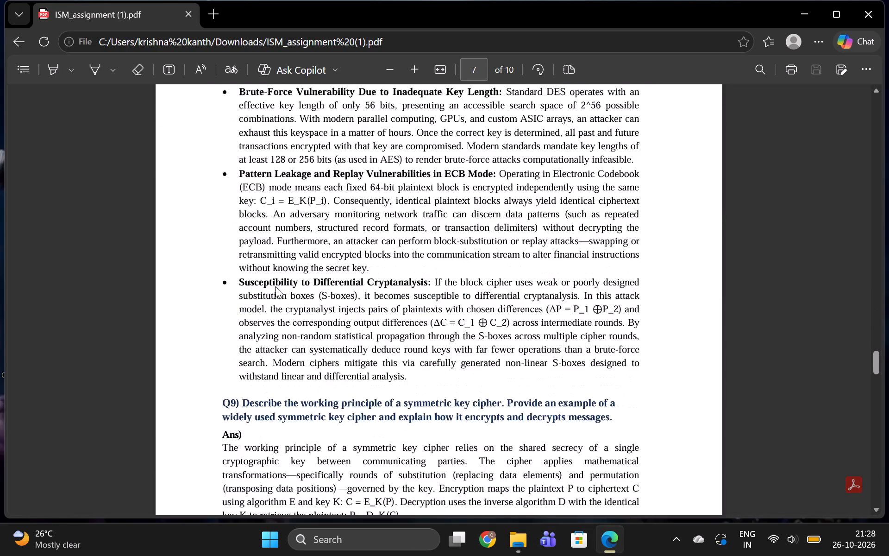
pyautogui.scroll(-10, 275, 286)
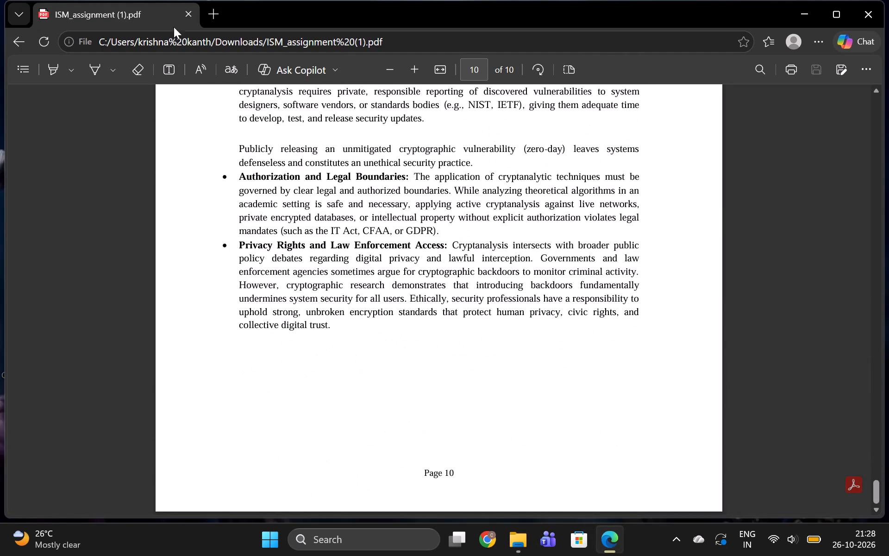
pyautogui.click(188, 14)
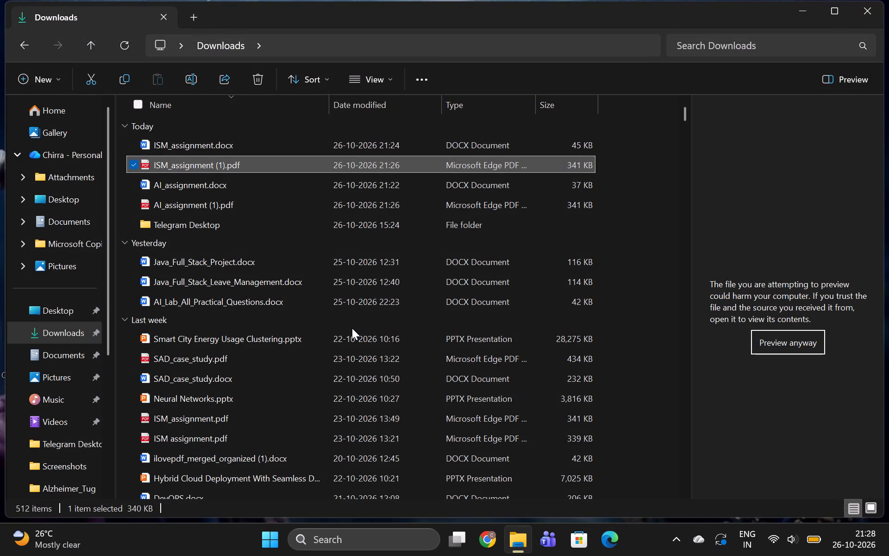
# Open SAD_case_study.docx from Downloads in Word, maximise the window and enable editing.
pyautogui.scroll(-1, 352, 328)
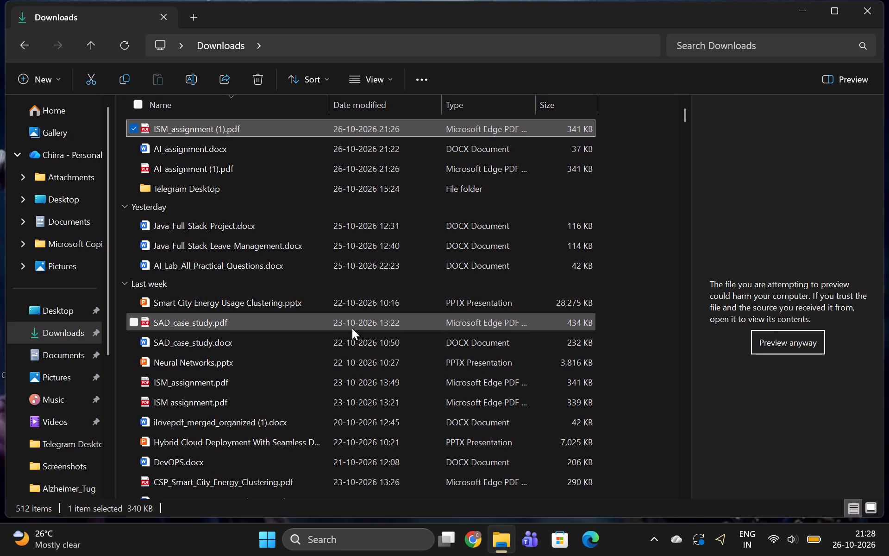
pyautogui.click(247, 339)
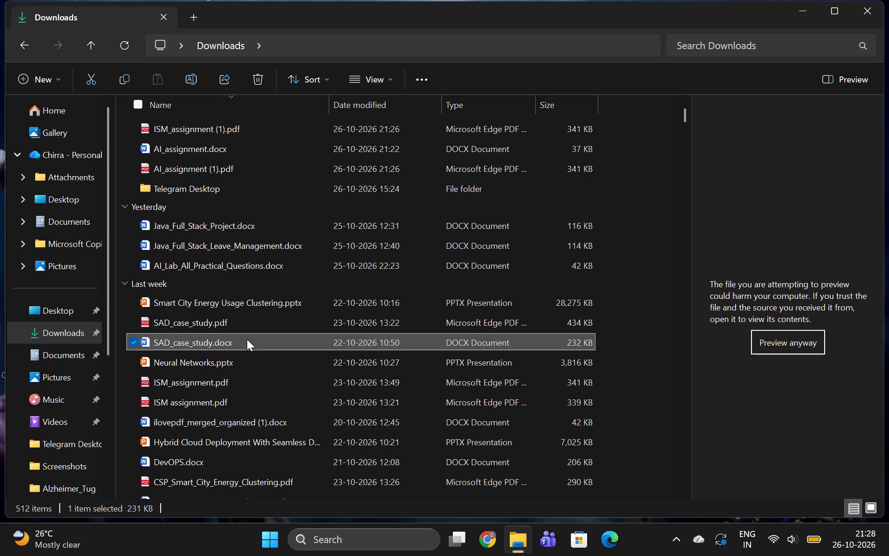
pyautogui.rightClick(247, 339)
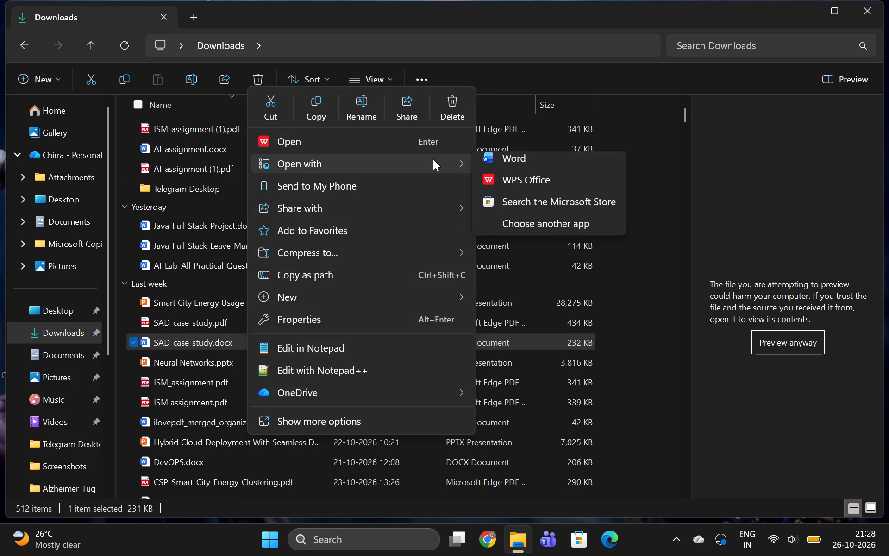
pyautogui.click(493, 164)
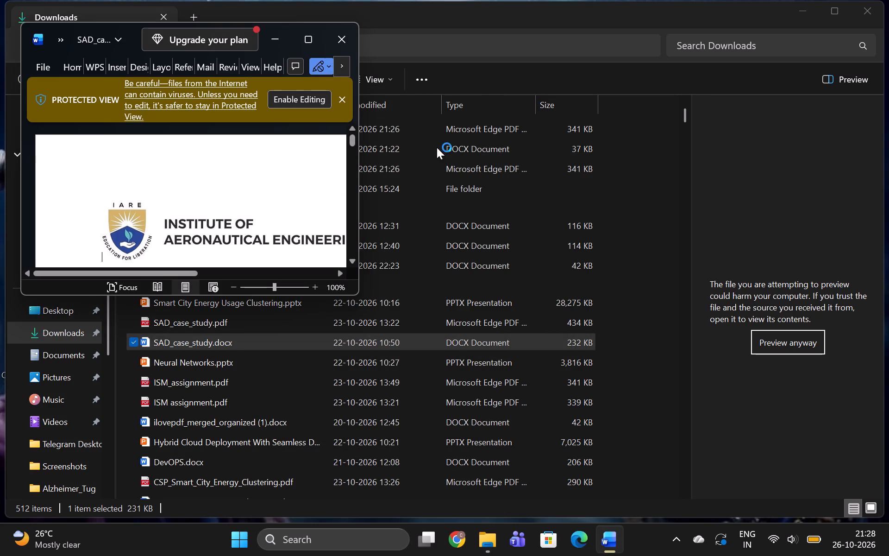
pyautogui.click(307, 47)
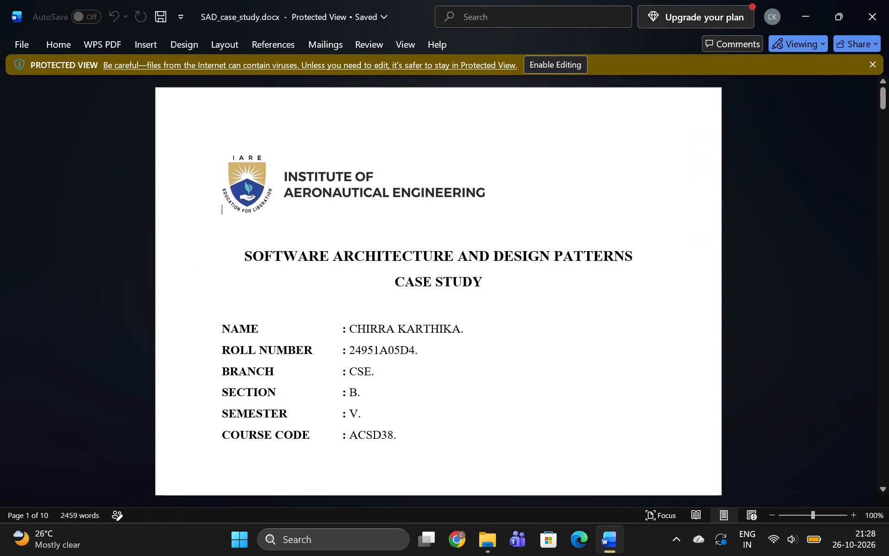
pyautogui.click(560, 69)
# Change the final digit of the roll number on the case study's cover page to 3.
pyautogui.click(415, 330)
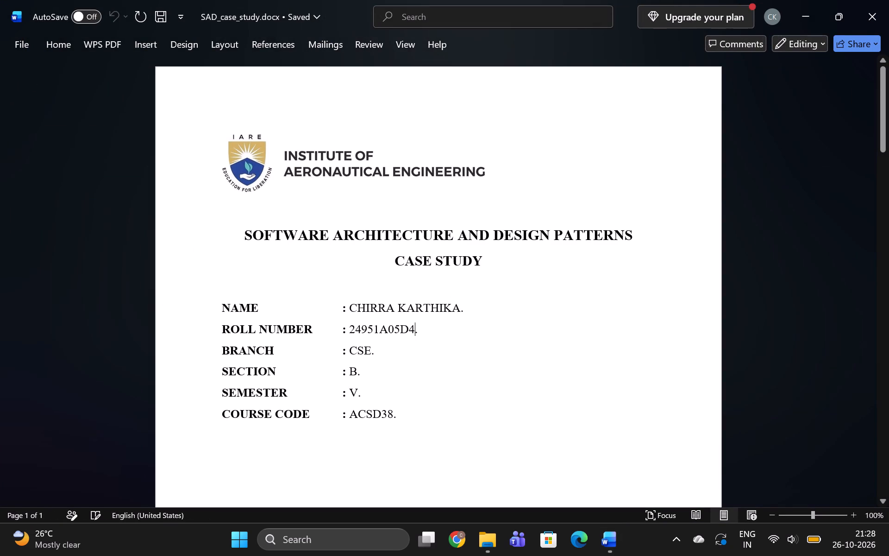
pyautogui.press('BackSpace')
pyautogui.press('3')
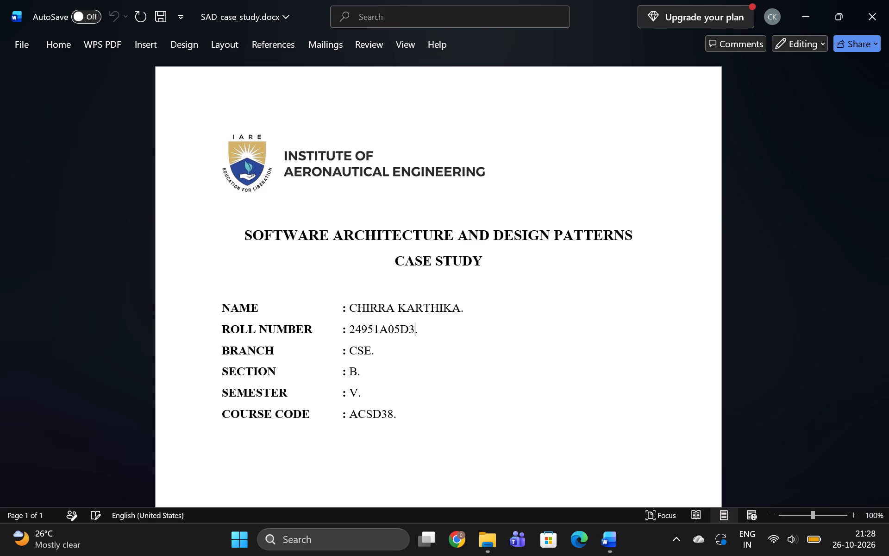
# Adapt the cover-page name to the other student by removing its final A and replacing the first word with the initial P.
pyautogui.click(460, 305)
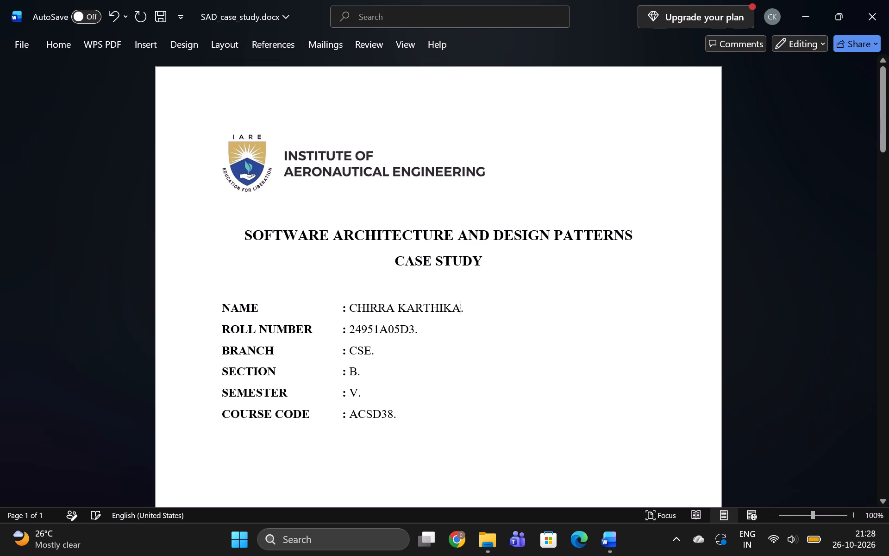
pyautogui.press('BackSpace')
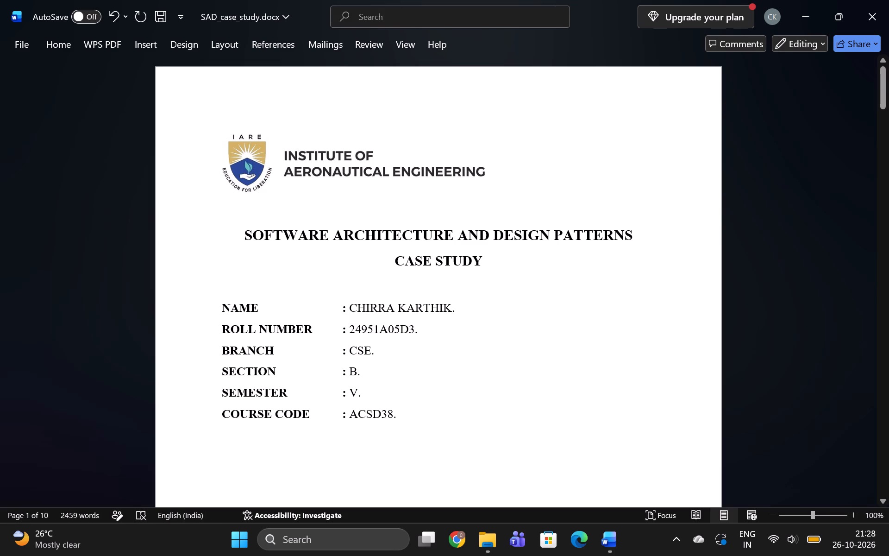
pyautogui.click(396, 310)
pyautogui.press('BackSpace')
pyautogui.press('BackSpace')
pyautogui.press('BackSpace')
pyautogui.press('BackSpace')
pyautogui.press('BackSpace')
pyautogui.press('BackSpace')
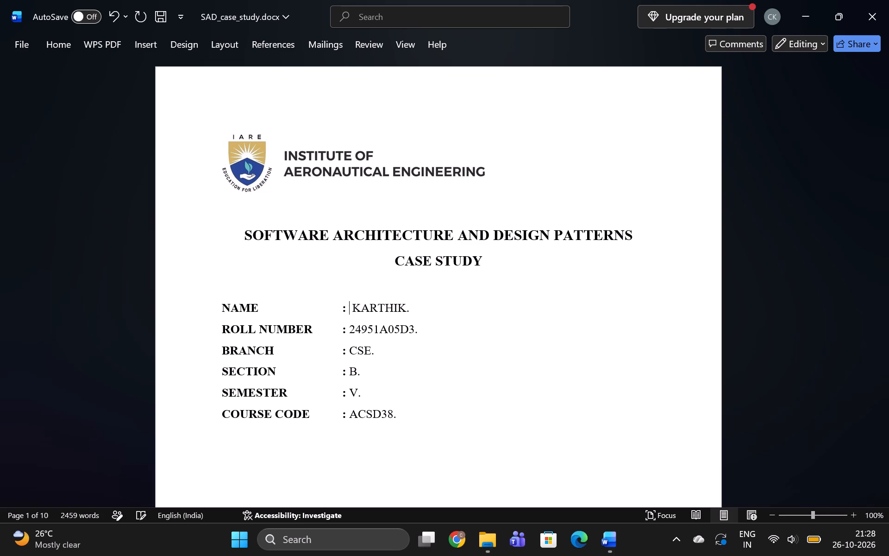
pyautogui.hotkey('shift', 'p')
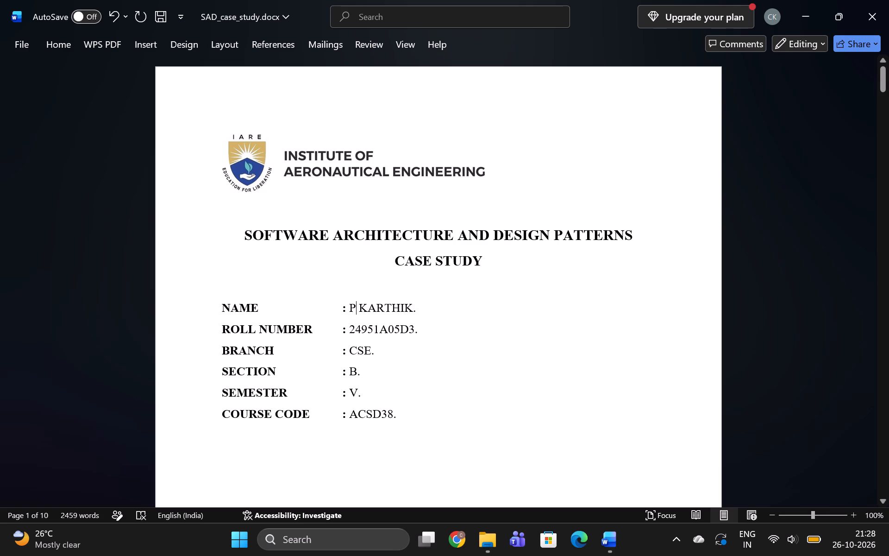
# Change the section on the case study's cover page to E.
pyautogui.scroll(-1, 406, 410)
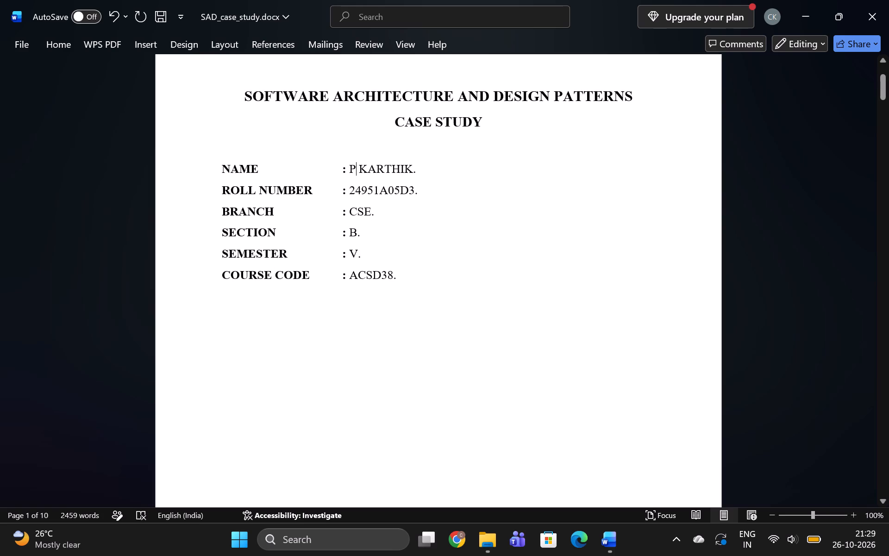
pyautogui.click(357, 234)
pyautogui.press('BackSpace')
pyautogui.hotkey('shift', 'e')
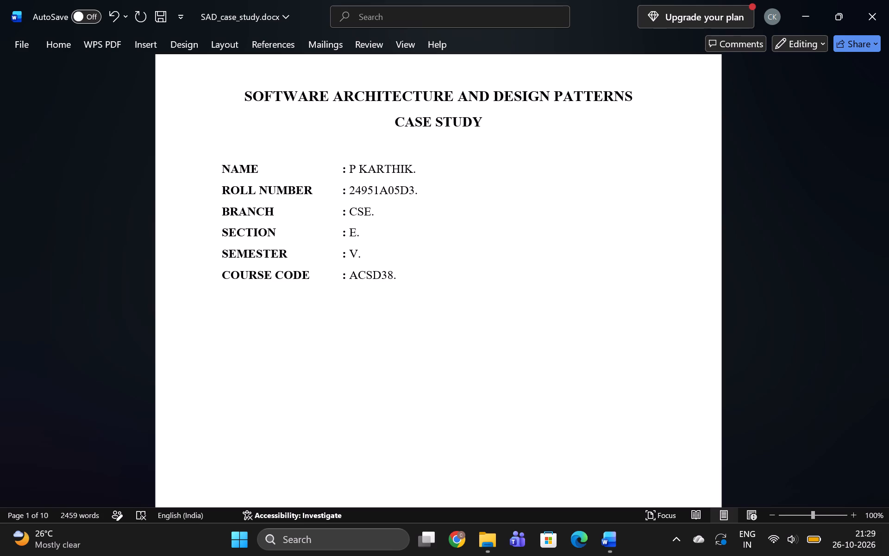
# Look through the case study to its last page, then save SAD_case_study.docx and close it.
pyautogui.scroll(-8, 358, 313)
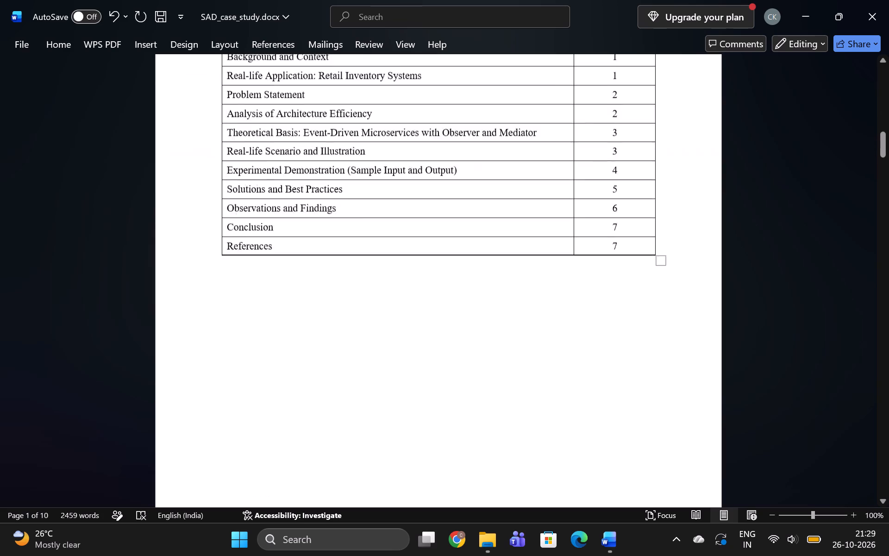
pyautogui.scroll(-5, 358, 313)
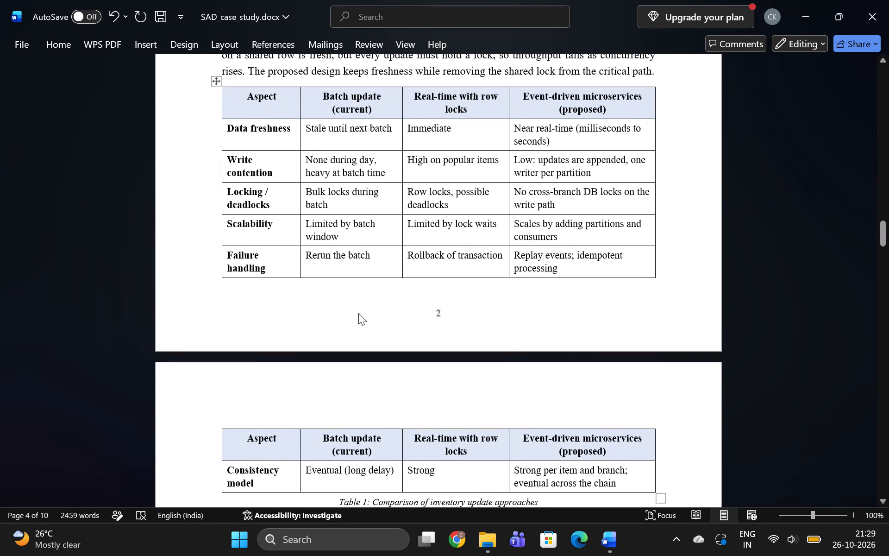
pyautogui.scroll(-20, 358, 313)
pyautogui.scroll(-12, 358, 313)
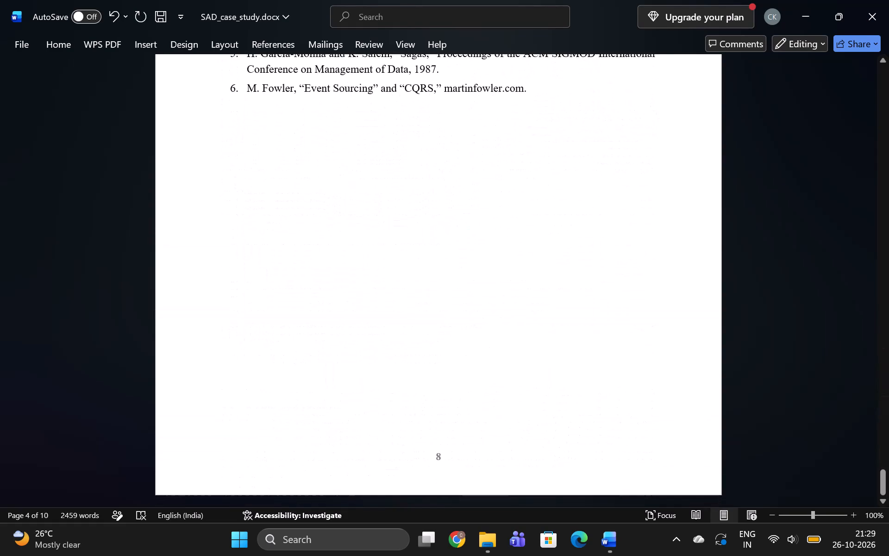
pyautogui.hotkey('ctrl', 's')
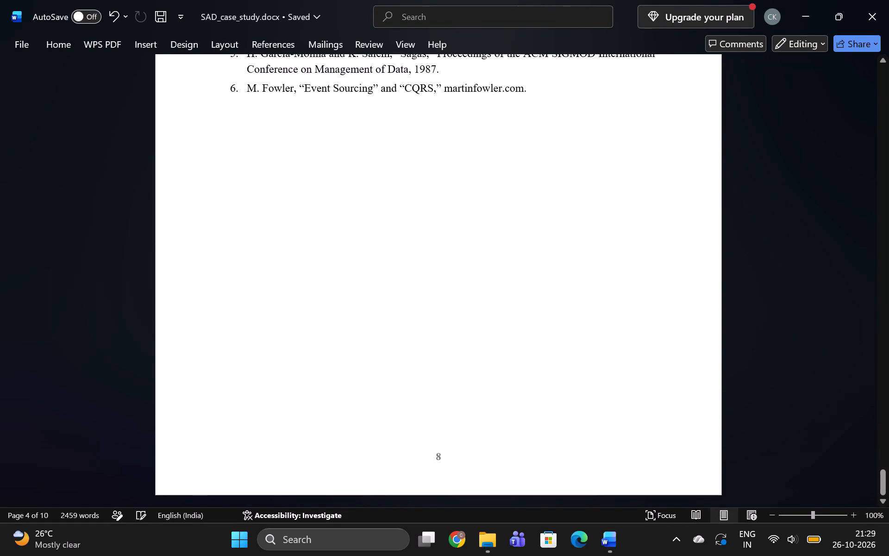
pyautogui.click(871, 6)
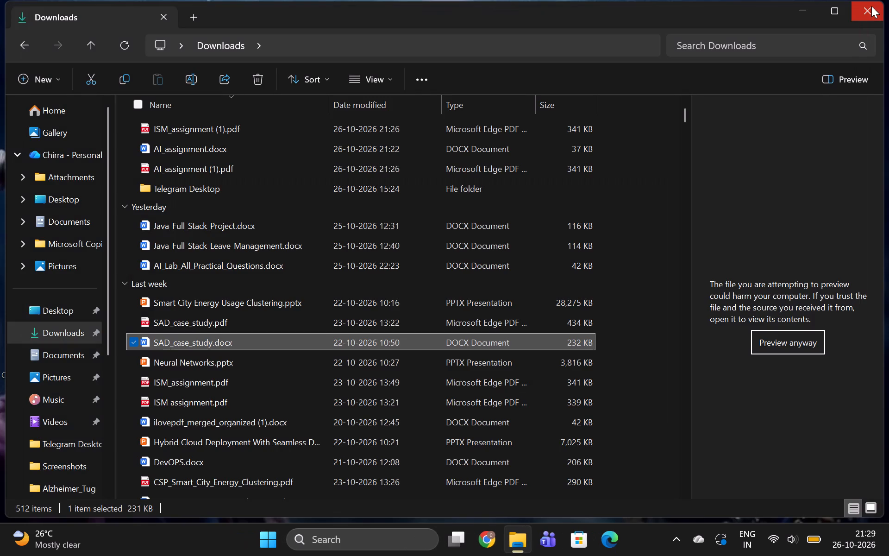
# Switch to Chrome and open iLovePDF's Word to PDF converter.
pyautogui.click(479, 536)
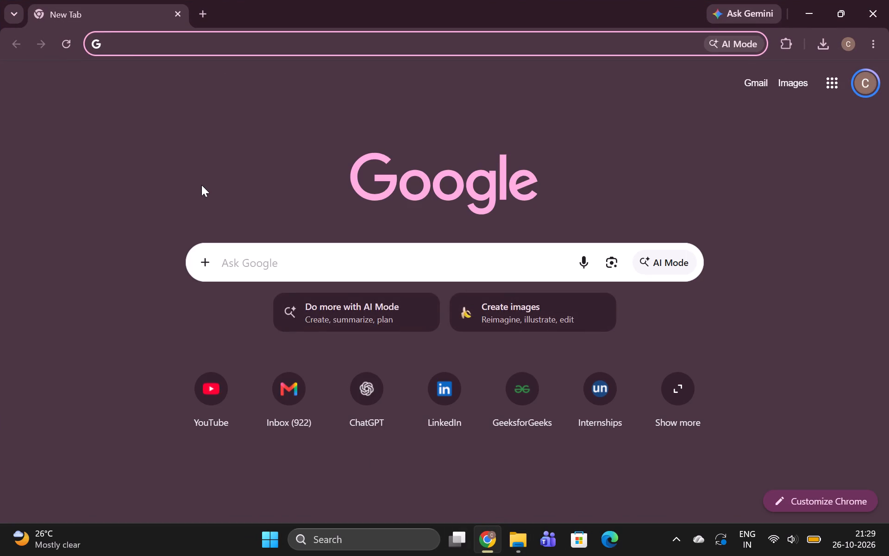
pyautogui.press('i')
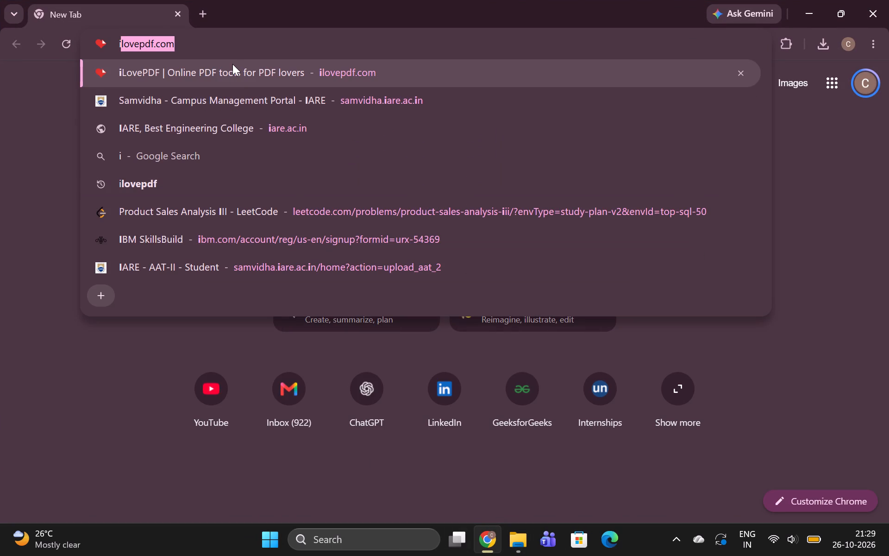
pyautogui.click(232, 64)
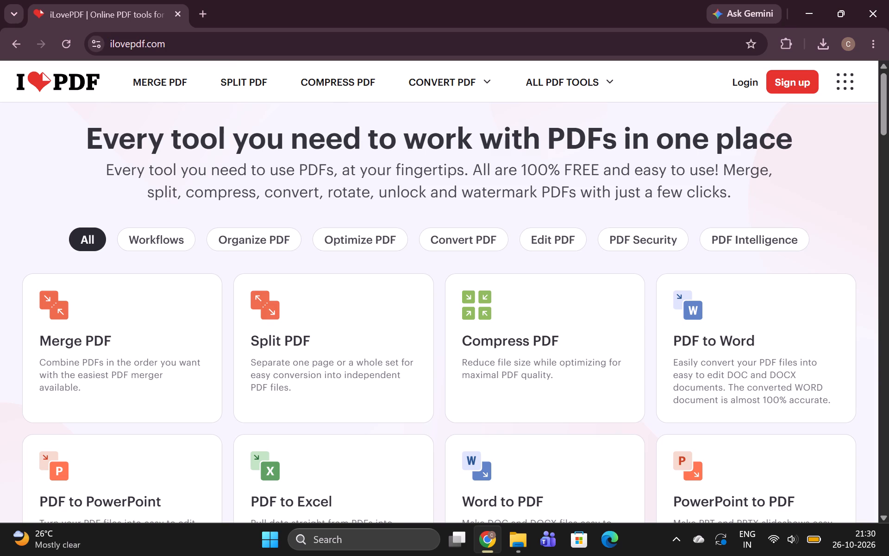
pyautogui.click(484, 469)
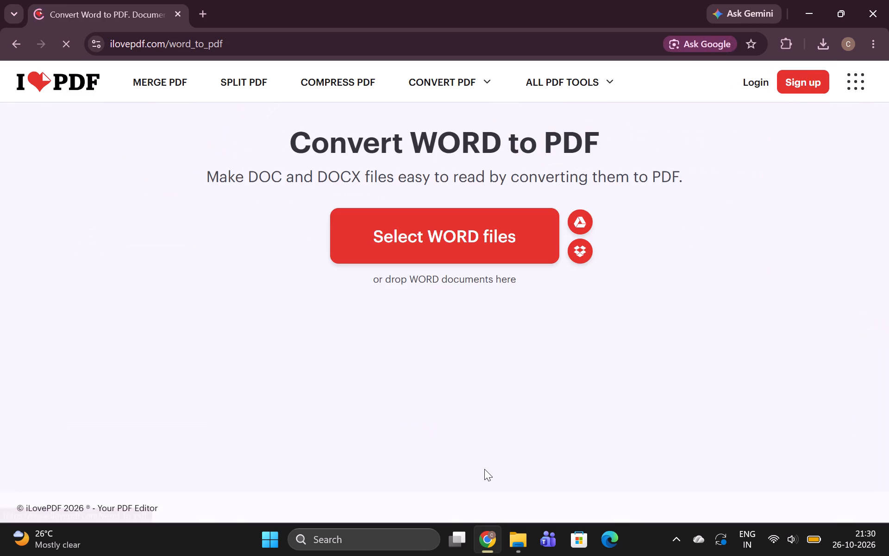
pyautogui.click(395, 229)
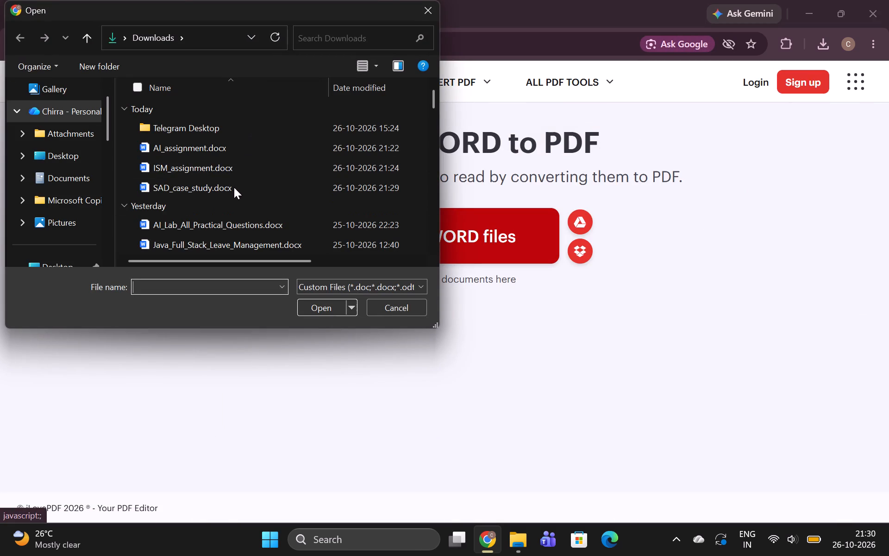
pyautogui.click(234, 187)
pyautogui.click(314, 308)
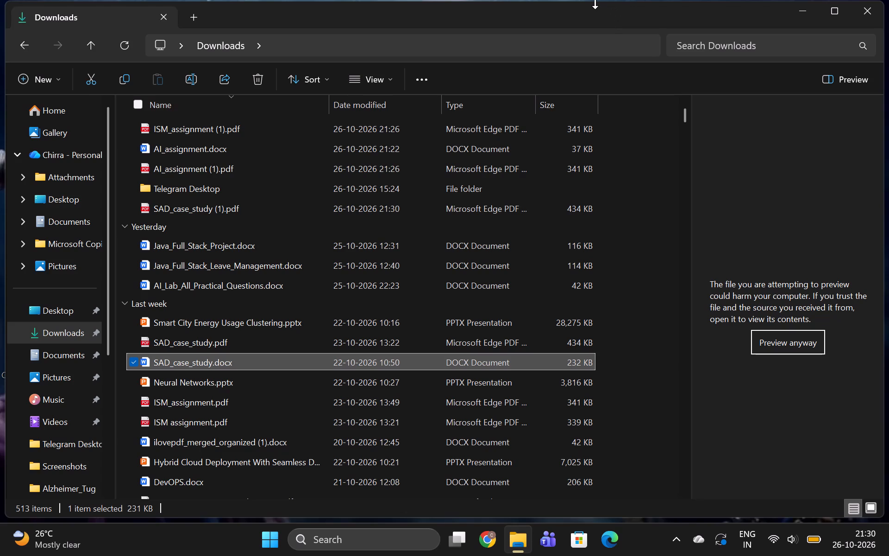
pyautogui.click(867, 9)
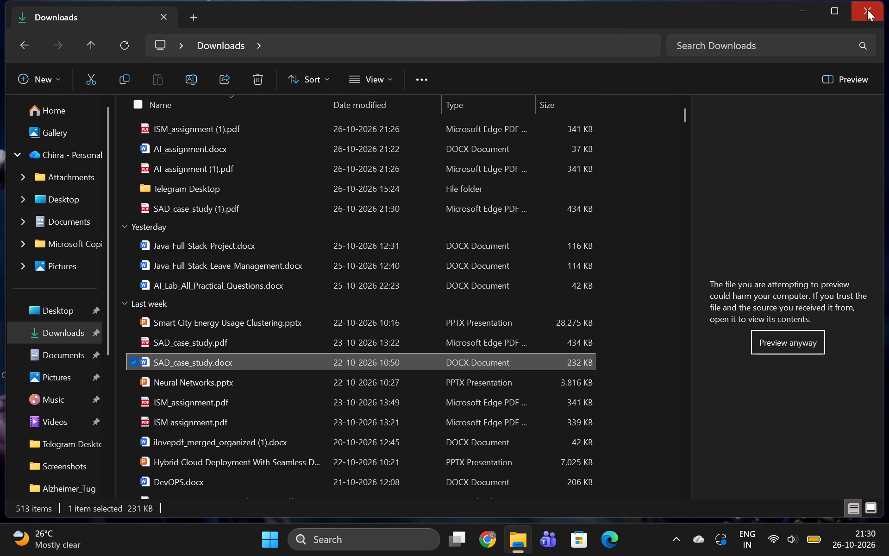
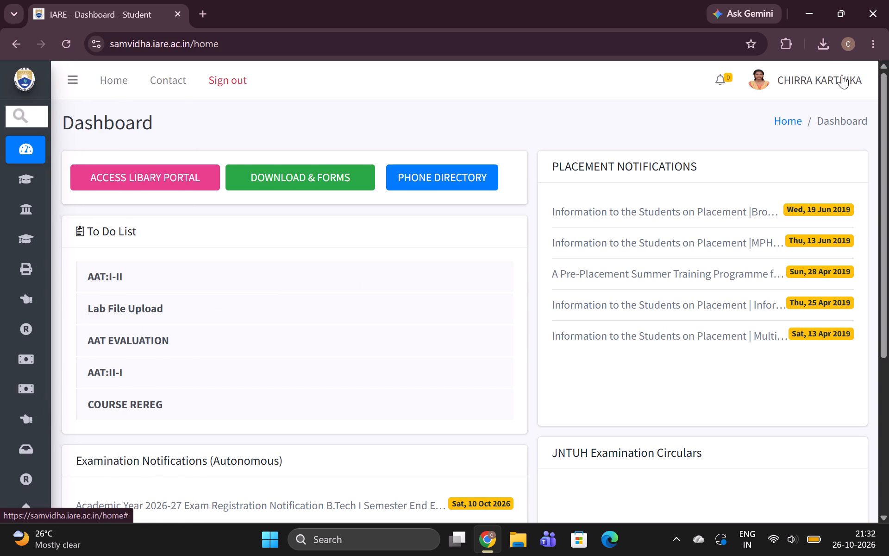
# Check the AAT question lists for Cloud Application Development (ACSD20) and Software Architecture and Design Patterns (ACSD38) in AAT Question Selection.
pyautogui.click(530, 201)
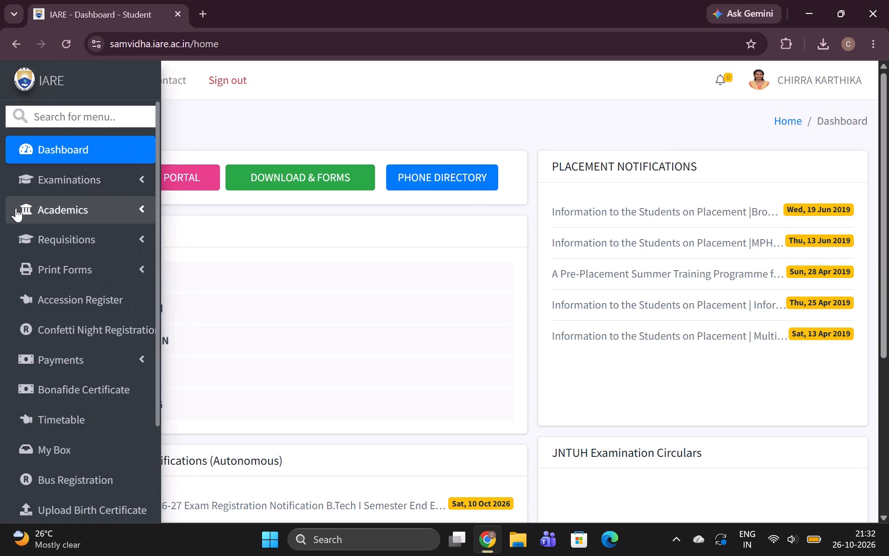
pyautogui.click(59, 216)
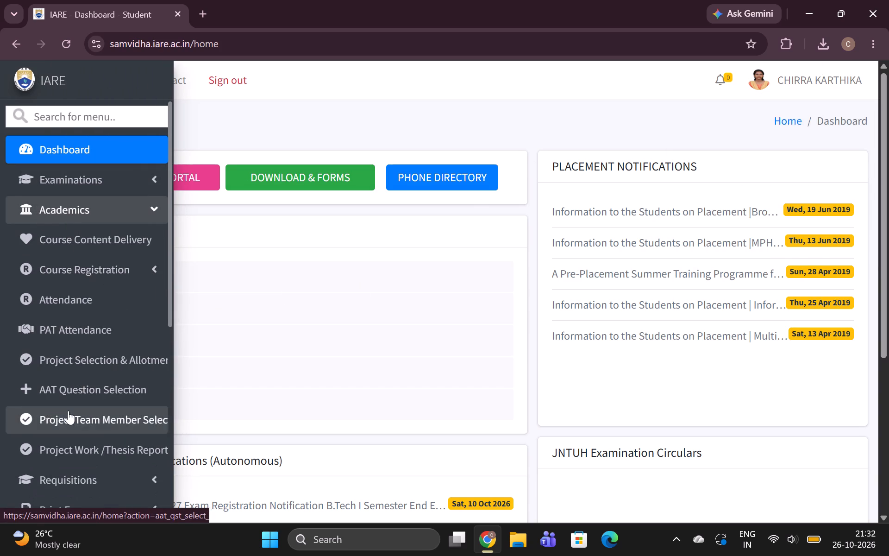
pyautogui.click(79, 379)
pyautogui.moveTo(206, 221); pyautogui.dragTo(191, 399)
pyautogui.scroll(-2, 191, 399)
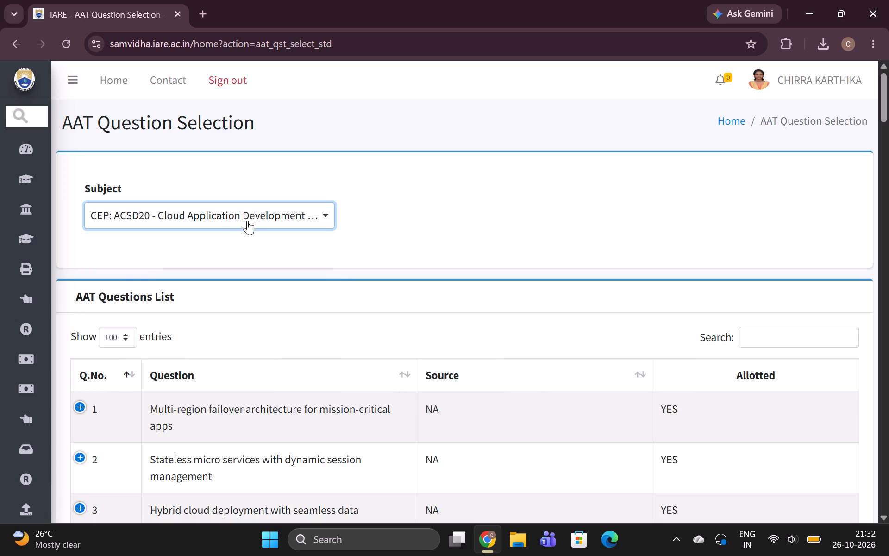
pyautogui.click(248, 221)
pyautogui.scroll(-4, 229, 324)
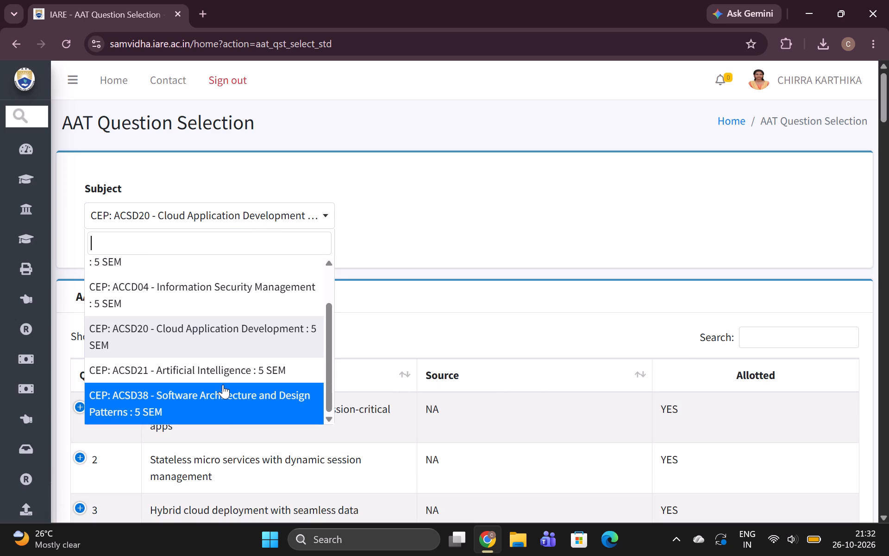
pyautogui.click(223, 385)
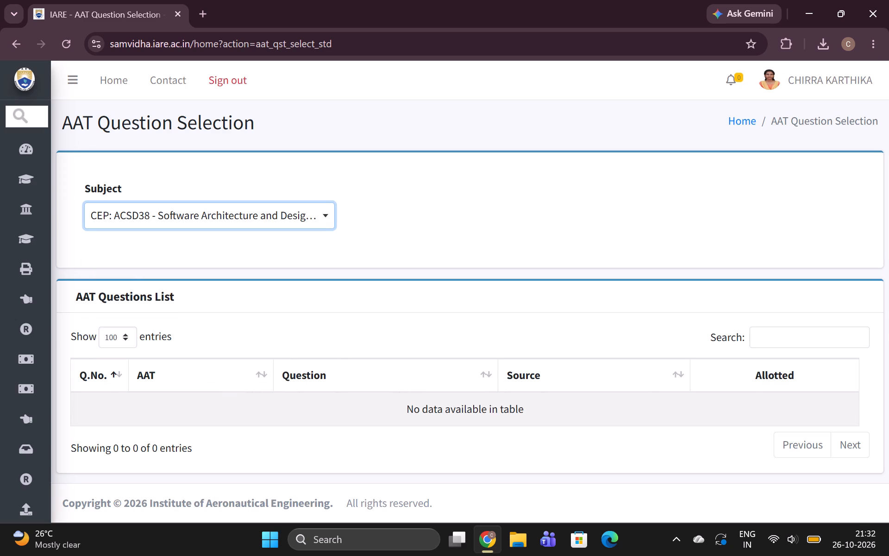
# Open the AAT (Concept Video) upload page.
pyautogui.scroll(-4, 54, 281)
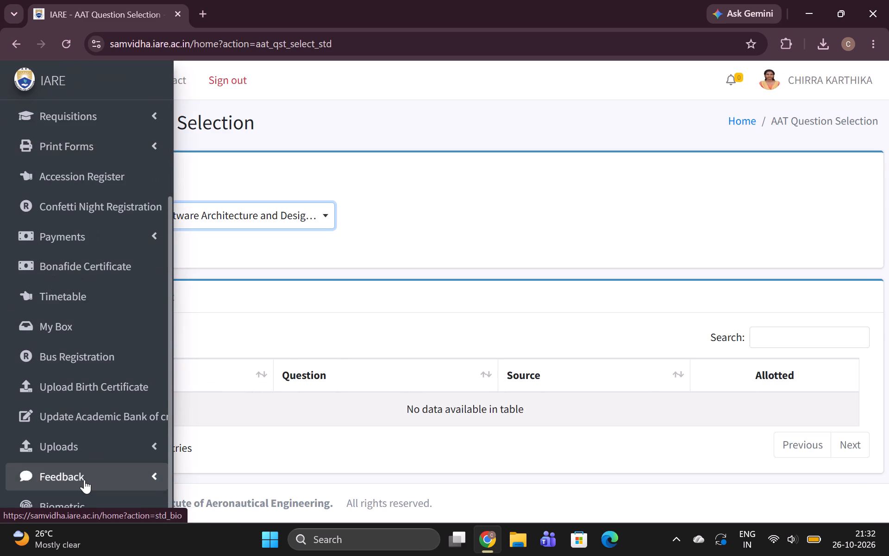
pyautogui.click(83, 442)
pyautogui.scroll(-2, 88, 448)
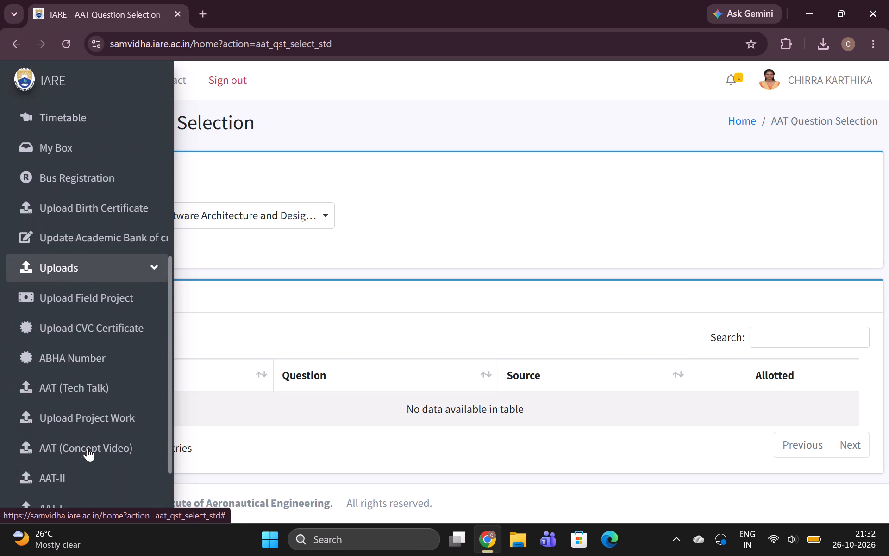
pyautogui.scroll(-3, 92, 414)
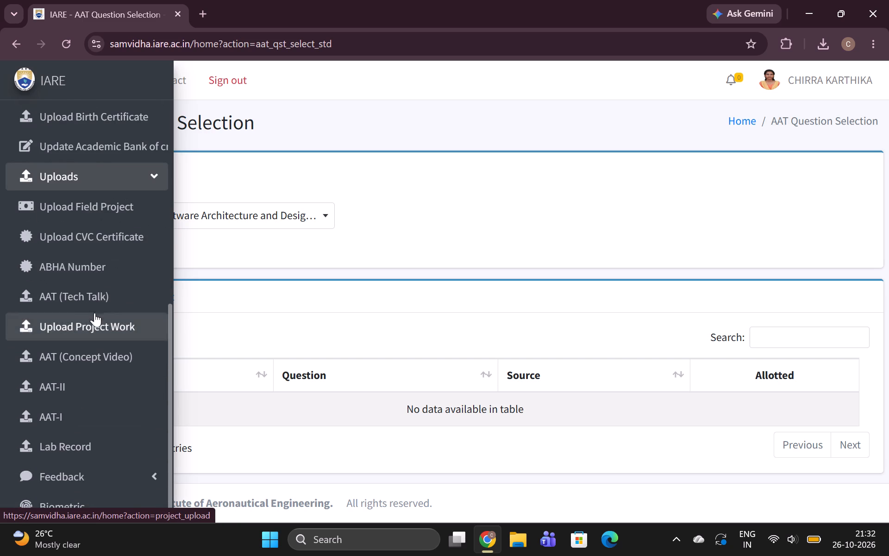
pyautogui.click(93, 361)
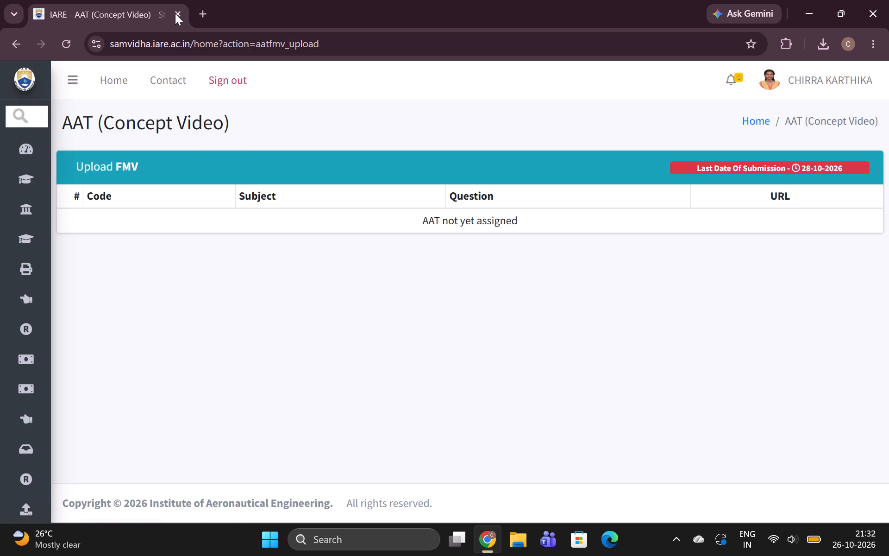
# Sign out of the current student account and sign in to the Samvidha portal with the other student's saved login.
pyautogui.click(814, 87)
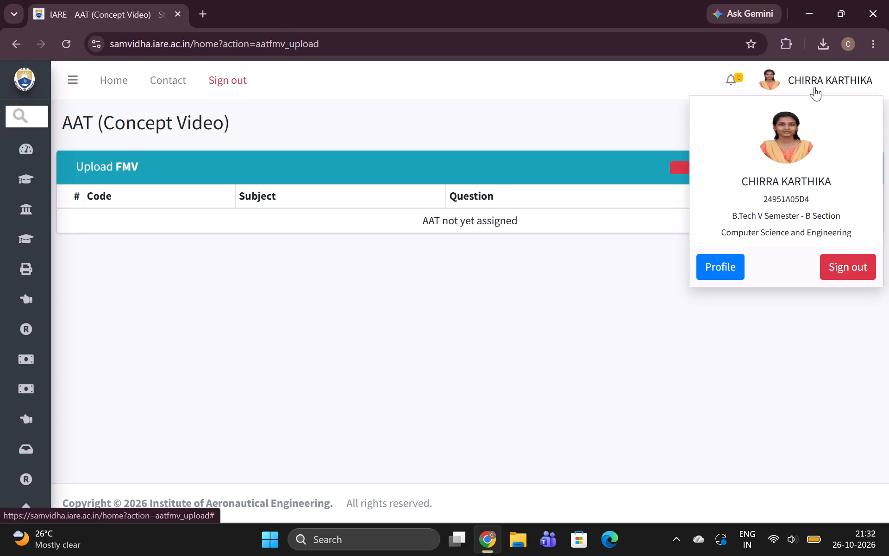
pyautogui.click(850, 255)
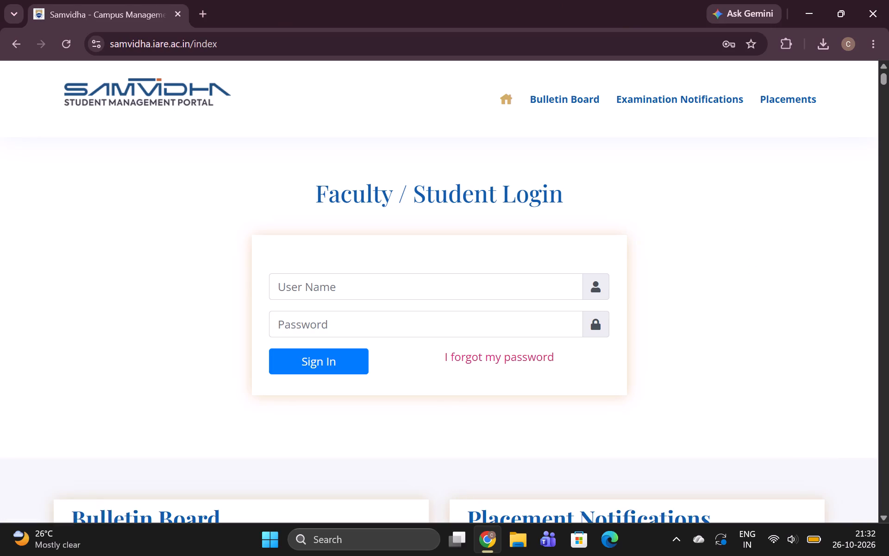
pyautogui.click(472, 295)
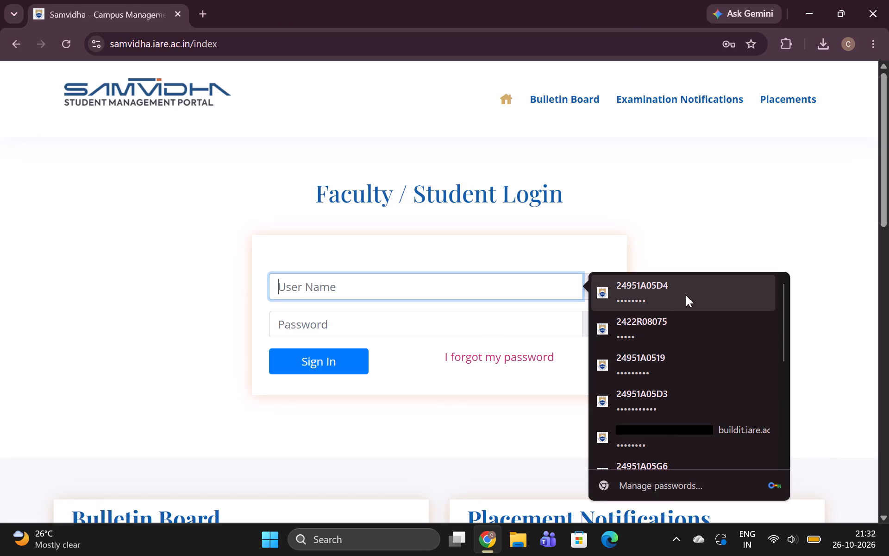
pyautogui.click(671, 411)
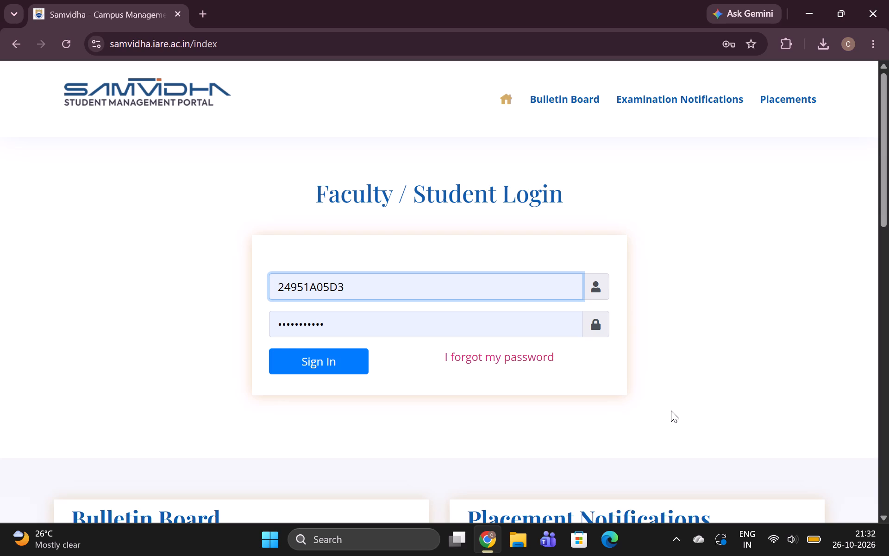
pyautogui.click(337, 357)
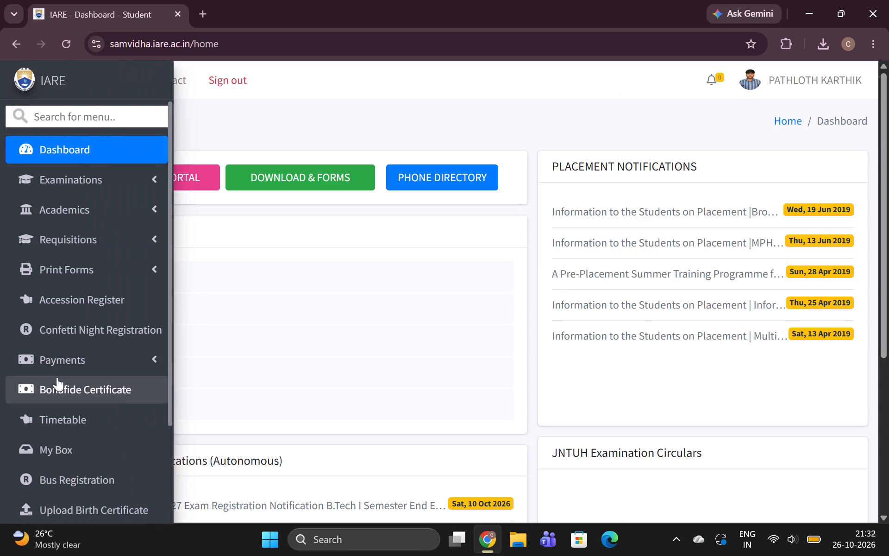
# Open the AAT-II upload page to view its course list.
pyautogui.scroll(-6, 84, 383)
pyautogui.scroll(-3, 76, 460)
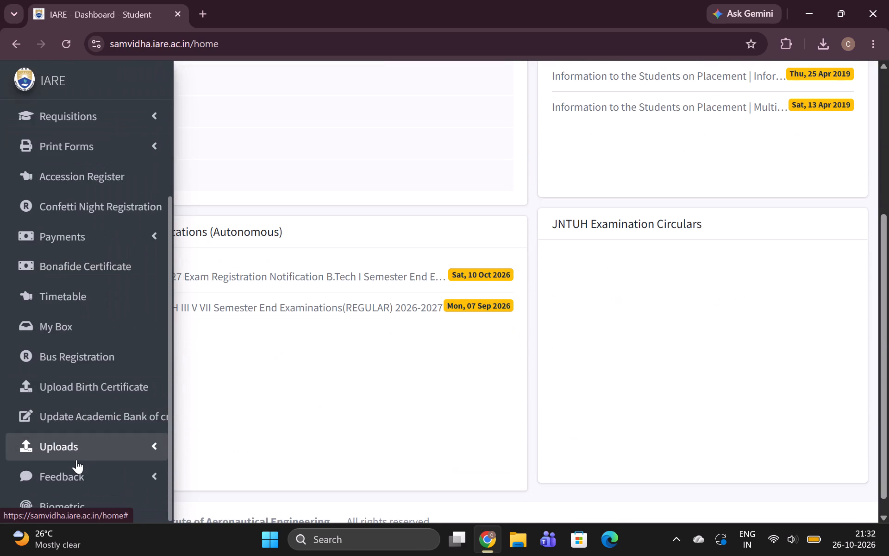
pyautogui.click(76, 453)
pyautogui.scroll(-4, 76, 453)
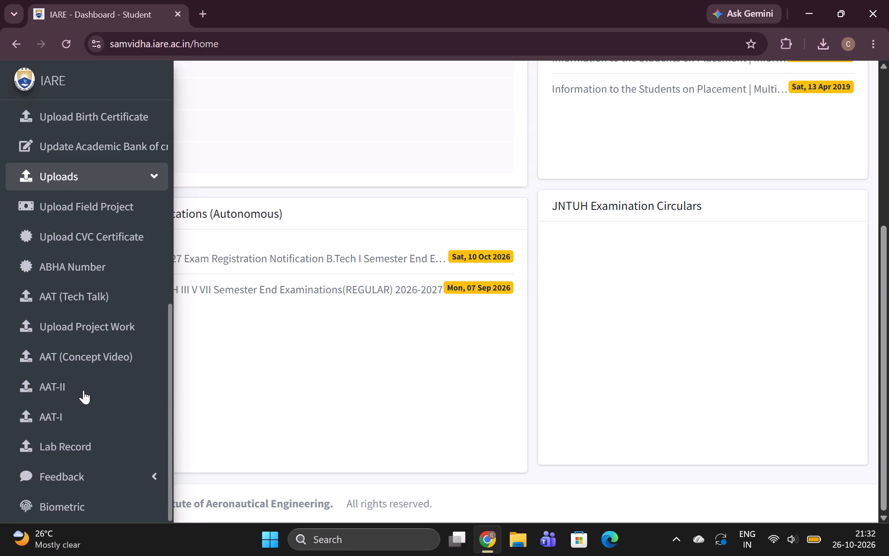
pyautogui.click(87, 384)
pyautogui.click(87, 384)
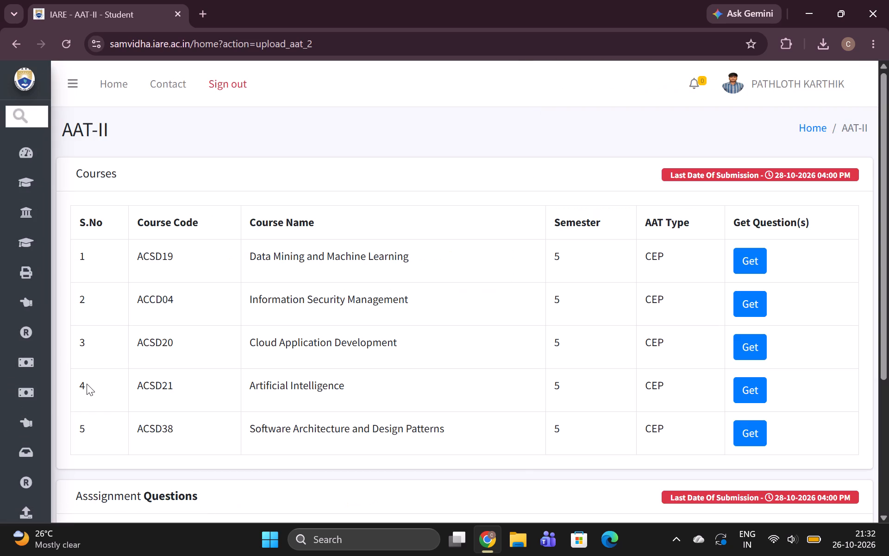
# Open the AAT-I upload page and get the assignment questions for Information Security Management (ACCD04).
pyautogui.scroll(-6, 55, 433)
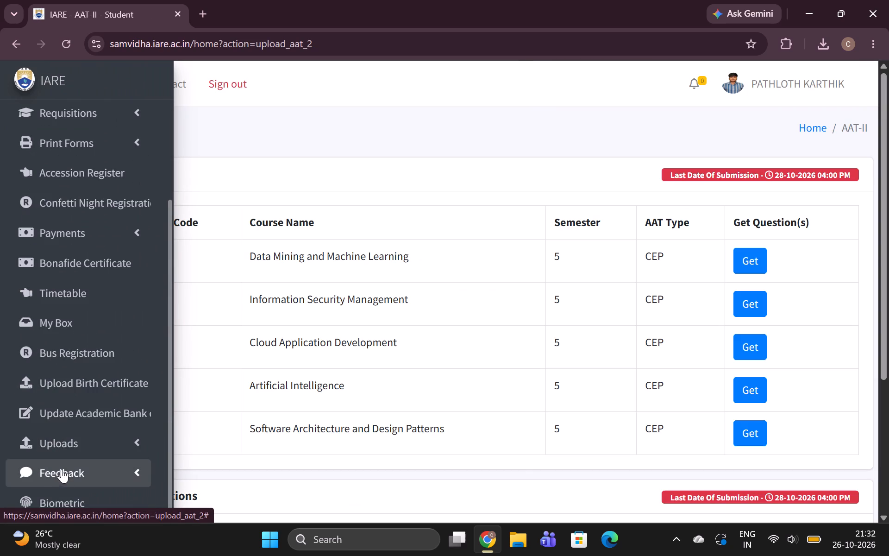
pyautogui.click(64, 444)
pyautogui.scroll(-4, 64, 444)
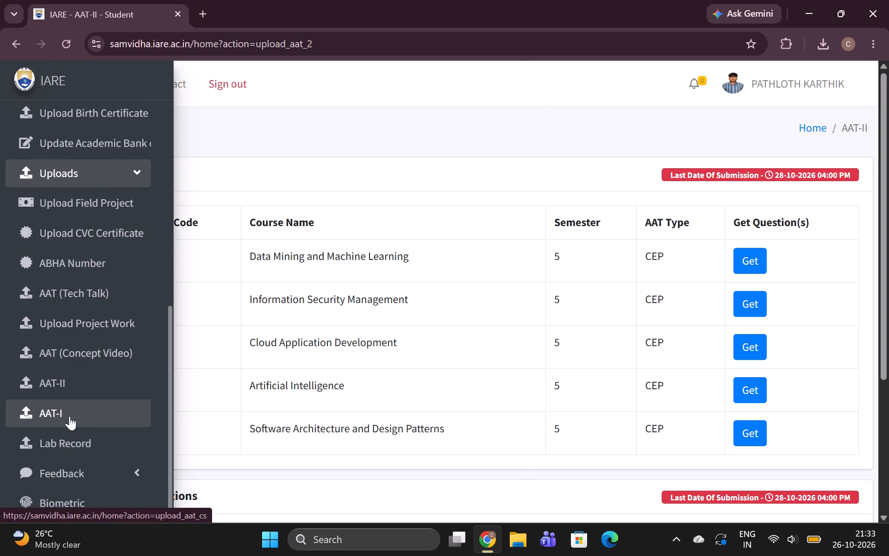
pyautogui.click(69, 416)
pyautogui.click(766, 259)
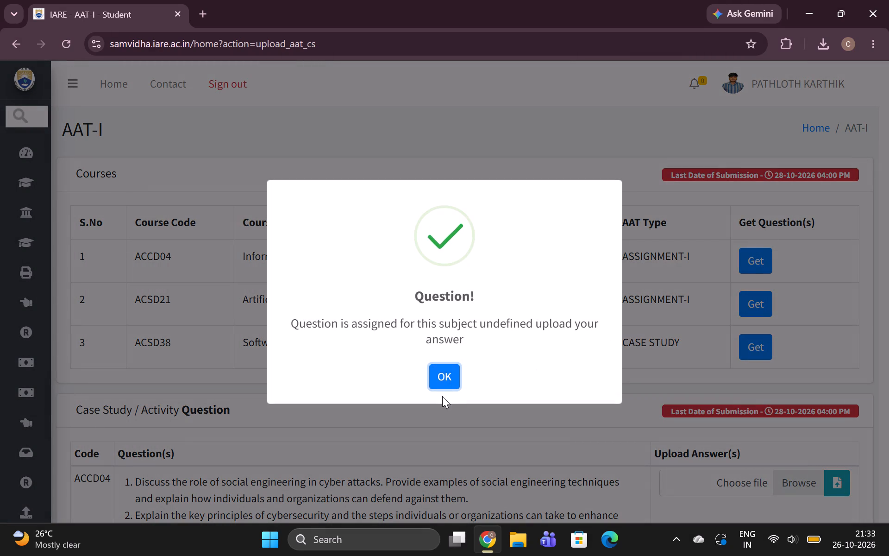
pyautogui.click(451, 374)
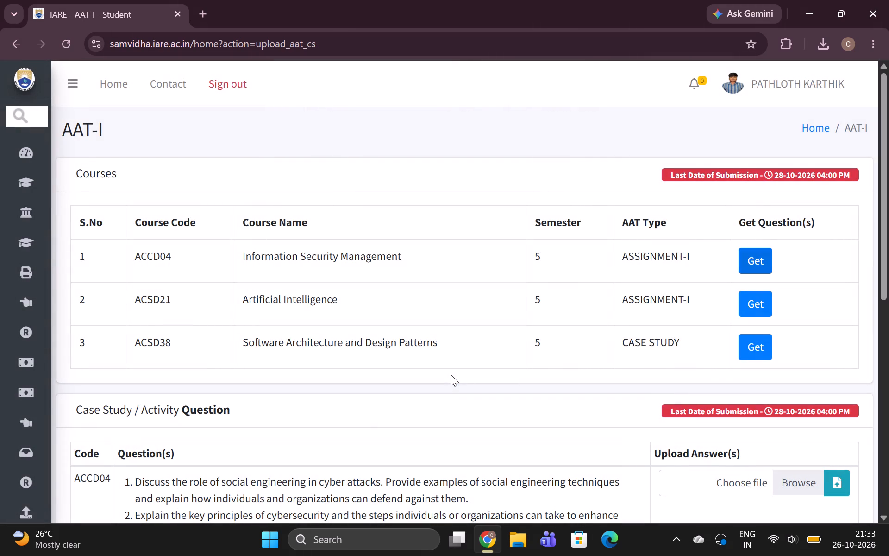
# Upload ISM_assignment (1).pdf from Downloads as the answer for ACCD04.
pyautogui.click(671, 482)
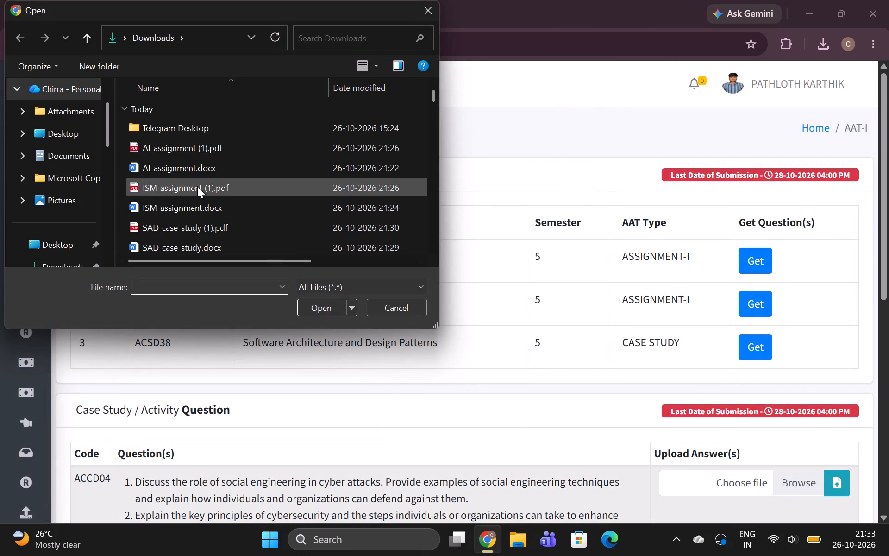
pyautogui.click(208, 185)
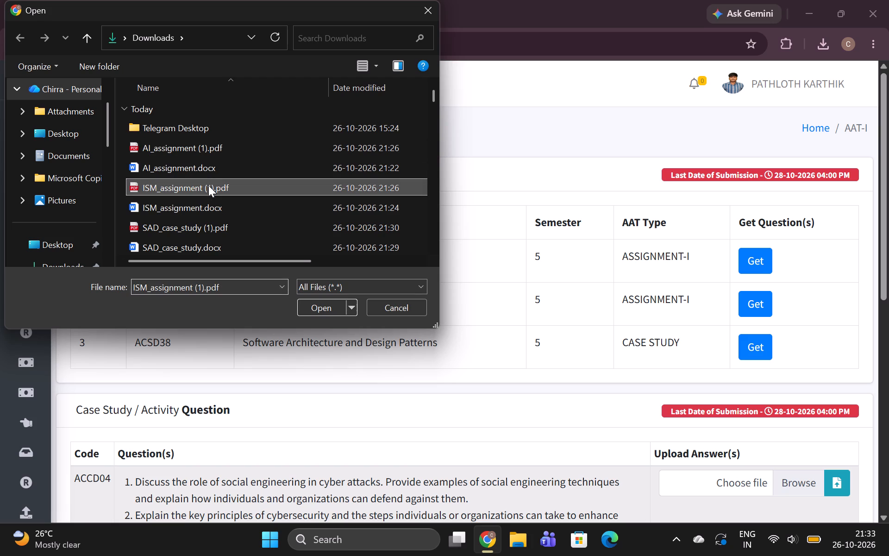
pyautogui.click(310, 311)
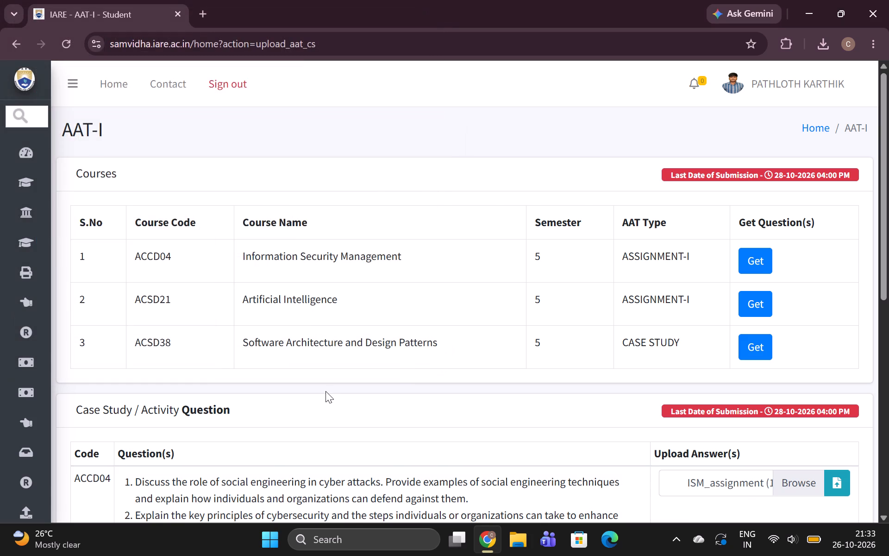
pyautogui.scroll(-3, 326, 391)
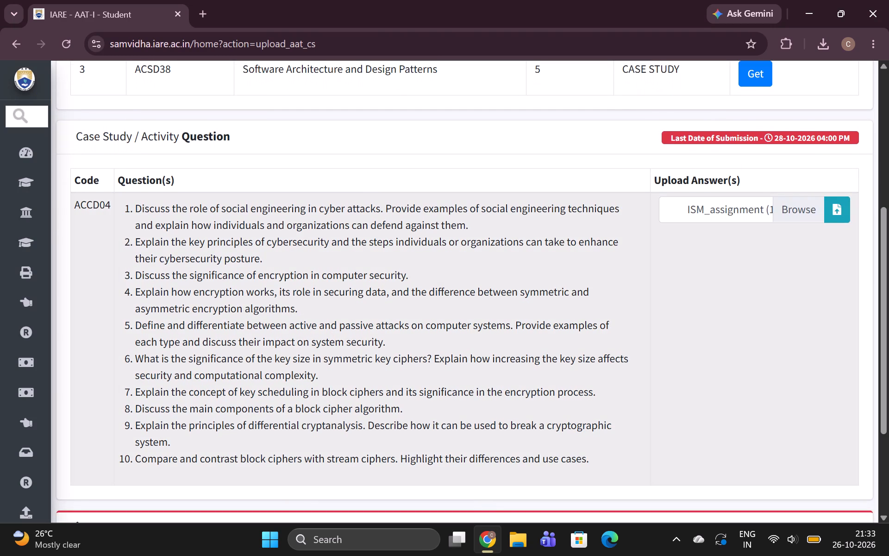
pyautogui.scroll(1, 326, 391)
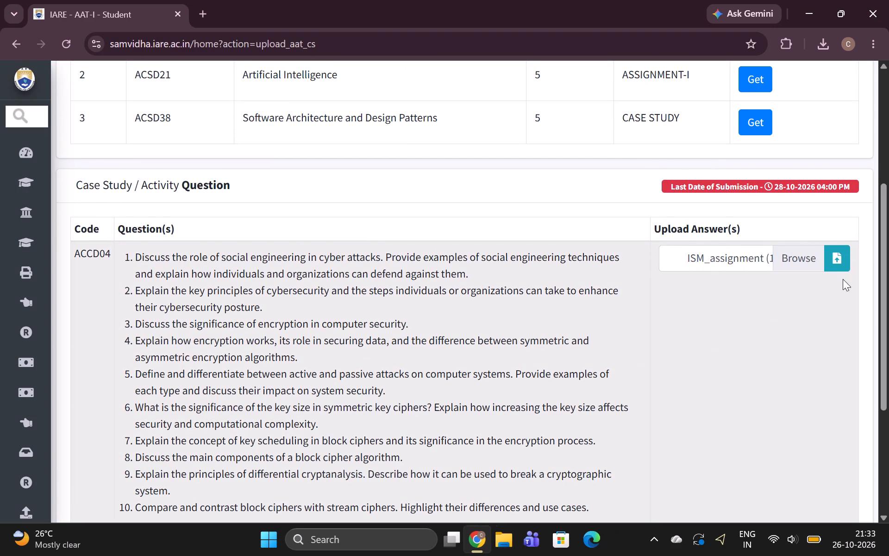
pyautogui.click(839, 266)
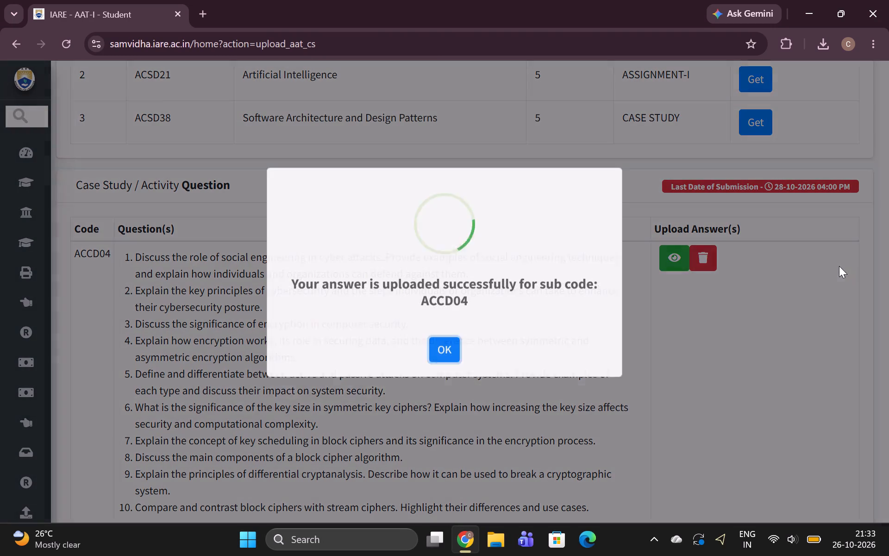
pyautogui.click(434, 372)
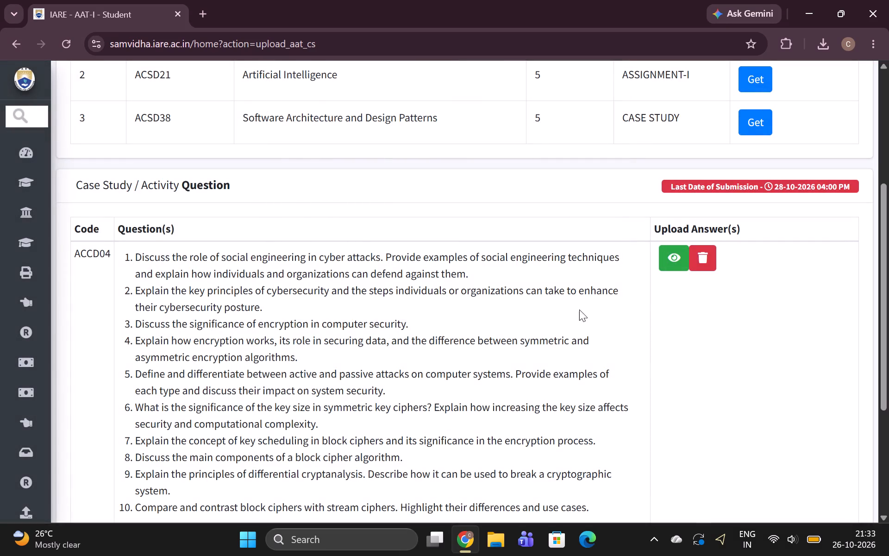
# Get the Artificial Intelligence (ACSD21) questions and upload AI_assignment (1).pdf from Downloads as the answer.
pyautogui.scroll(1, 488, 261)
pyautogui.click(754, 121)
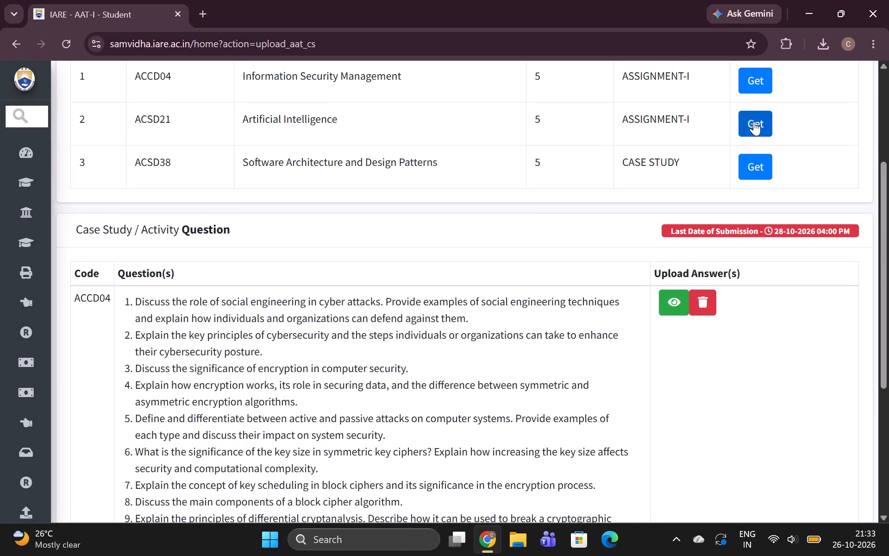
pyautogui.click(459, 376)
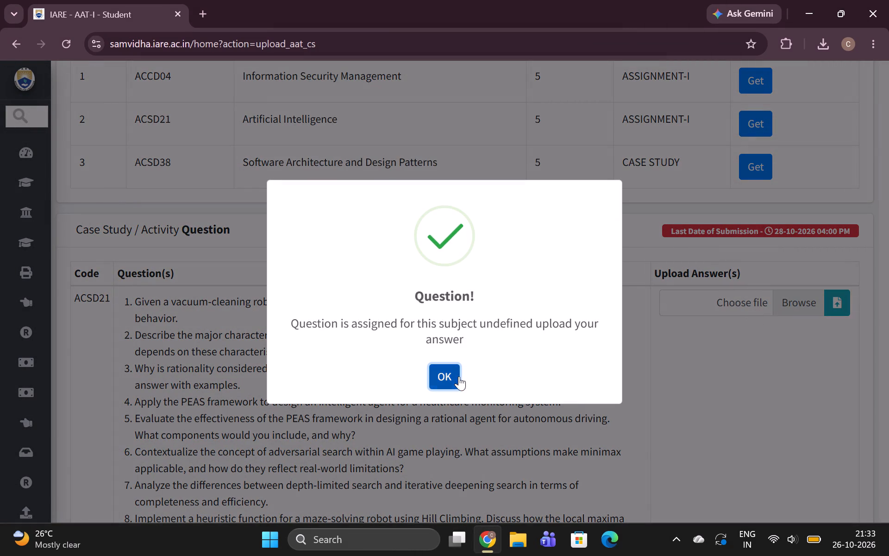
pyautogui.click(690, 303)
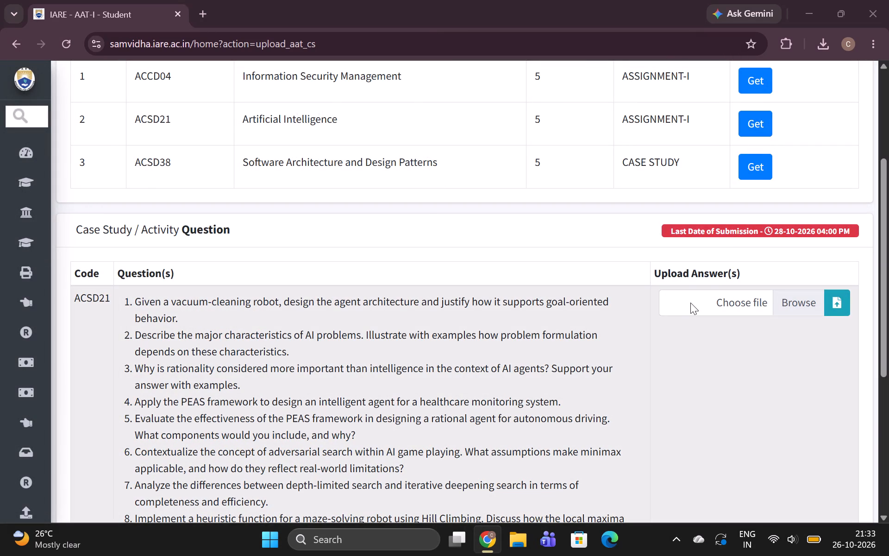
pyautogui.click(247, 151)
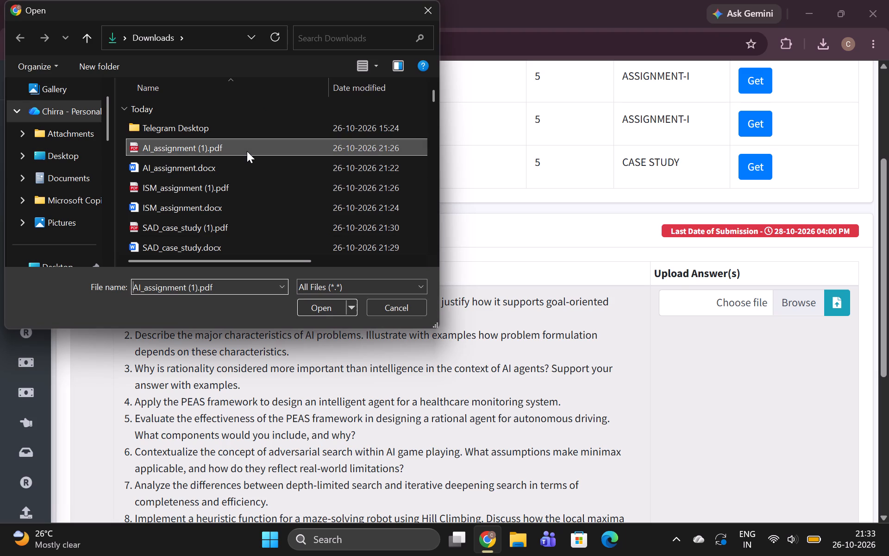
pyautogui.click(319, 309)
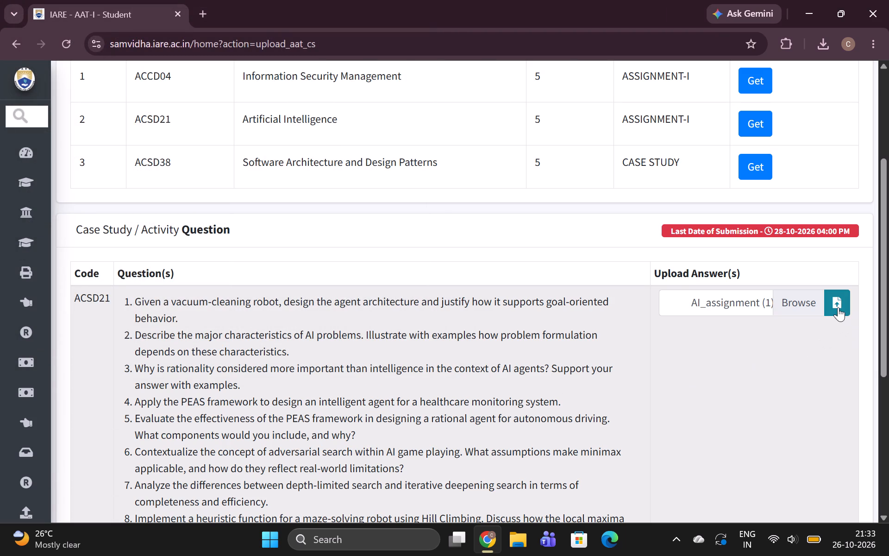
pyautogui.click(838, 307)
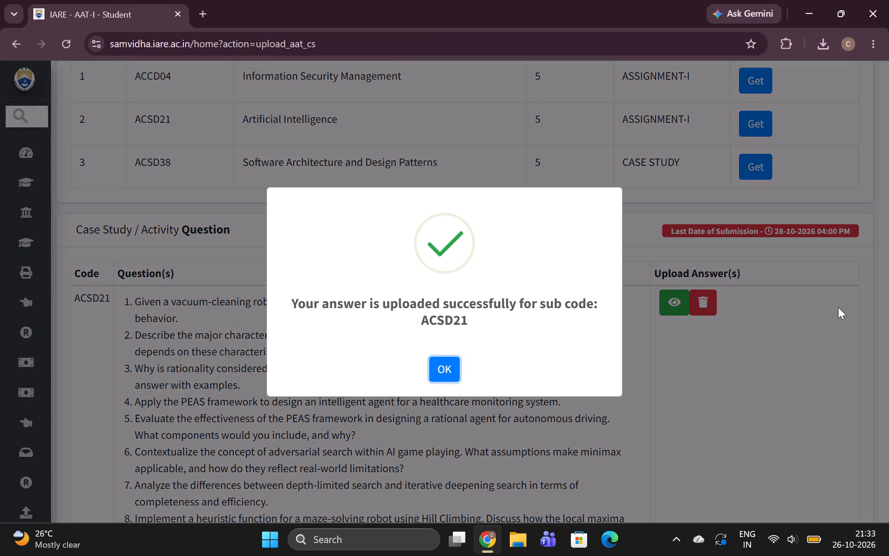
pyautogui.click(447, 371)
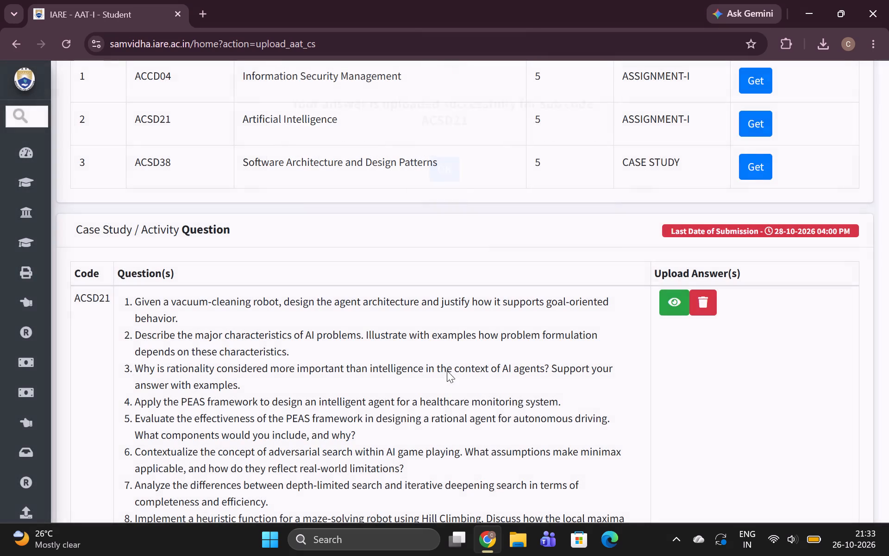
# Get the Software Architecture and Design Patterns (ACSD38) case study question and choose SAD_case_study (1).pdf from Downloads as the answer.
pyautogui.click(748, 161)
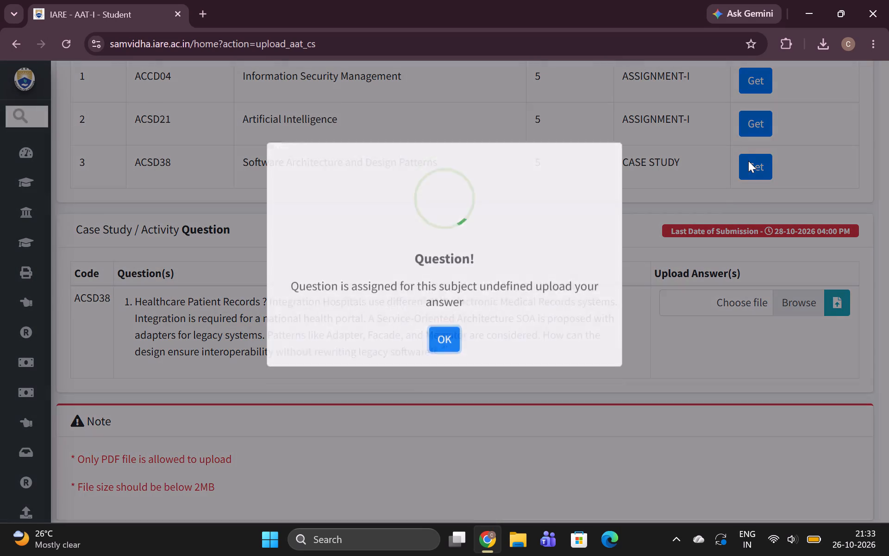
pyautogui.click(449, 389)
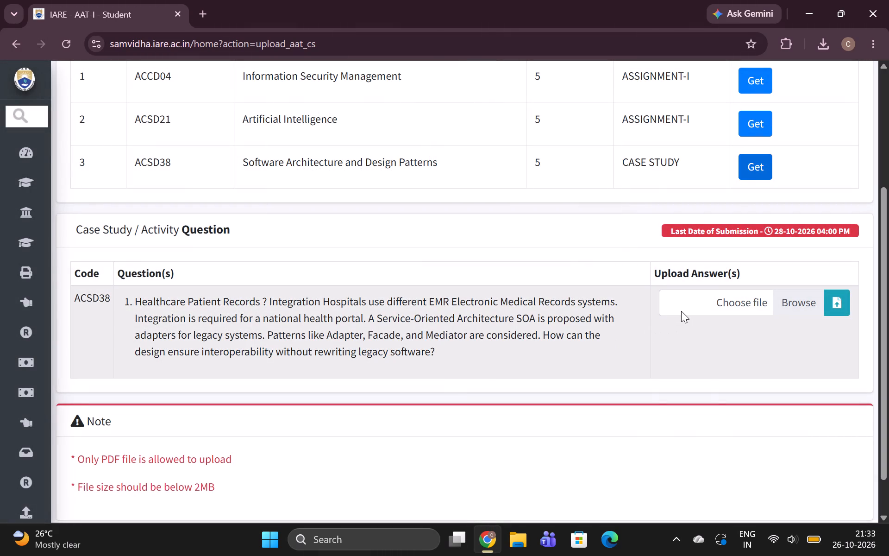
pyautogui.click(679, 299)
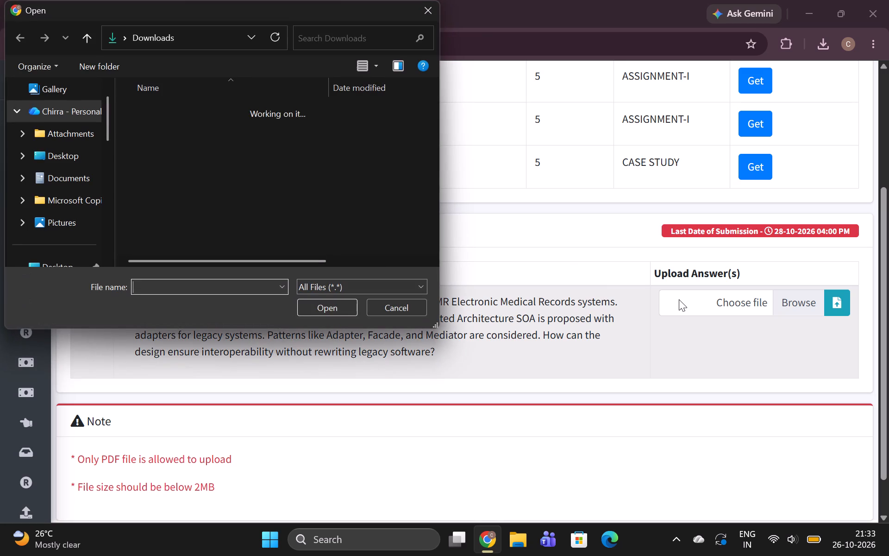
pyautogui.scroll(-1, 233, 204)
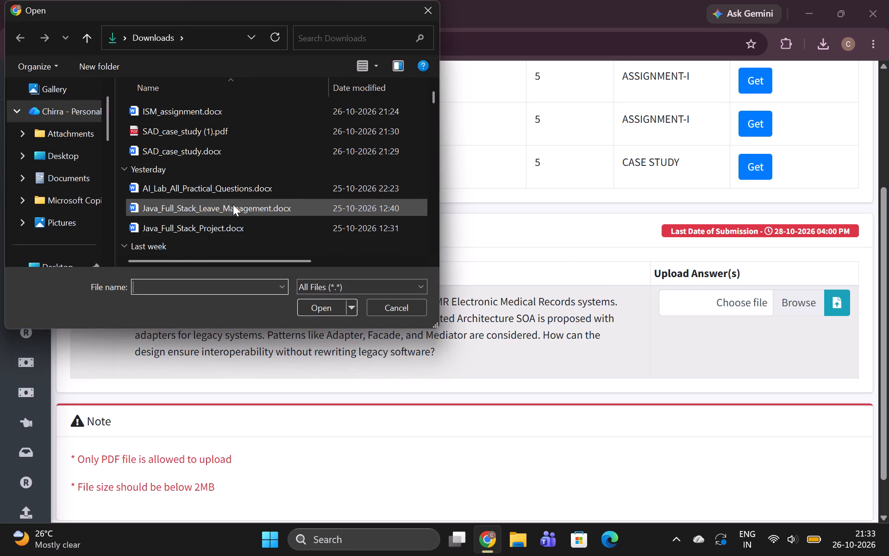
pyautogui.scroll(-1, 233, 204)
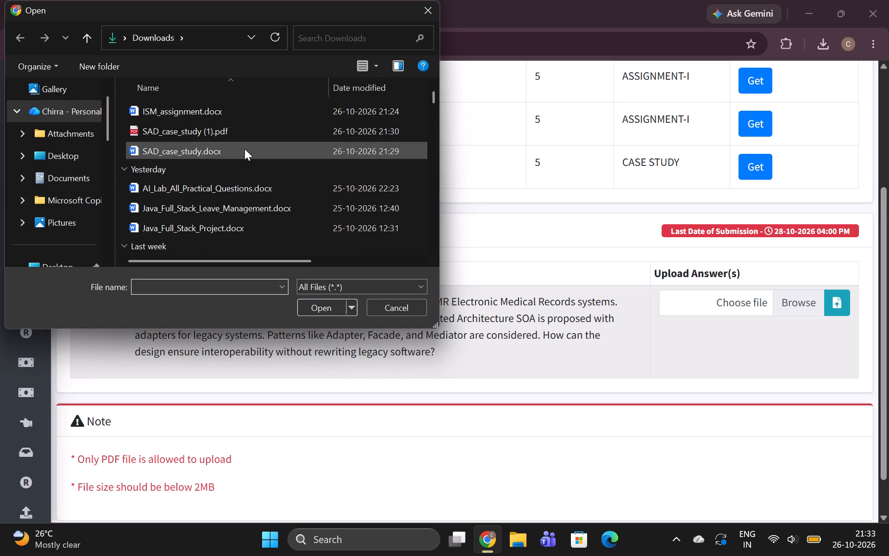
pyautogui.click(244, 149)
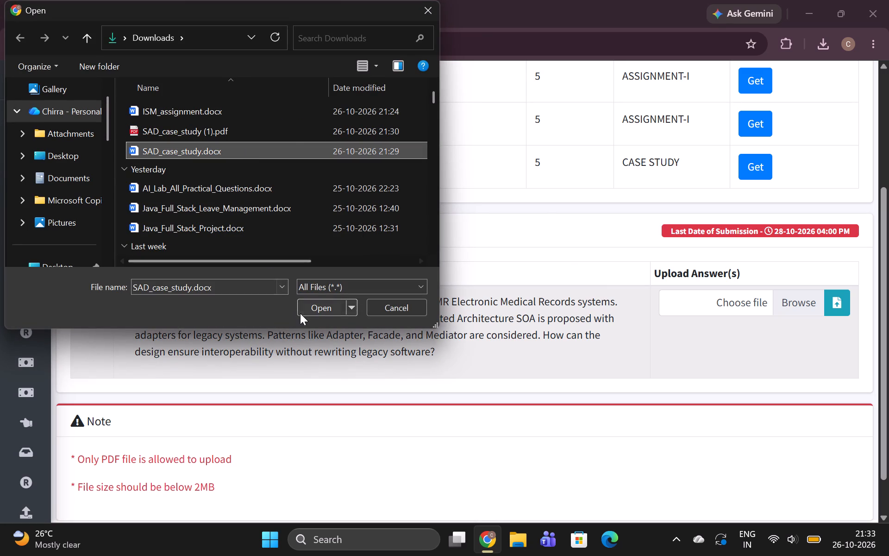
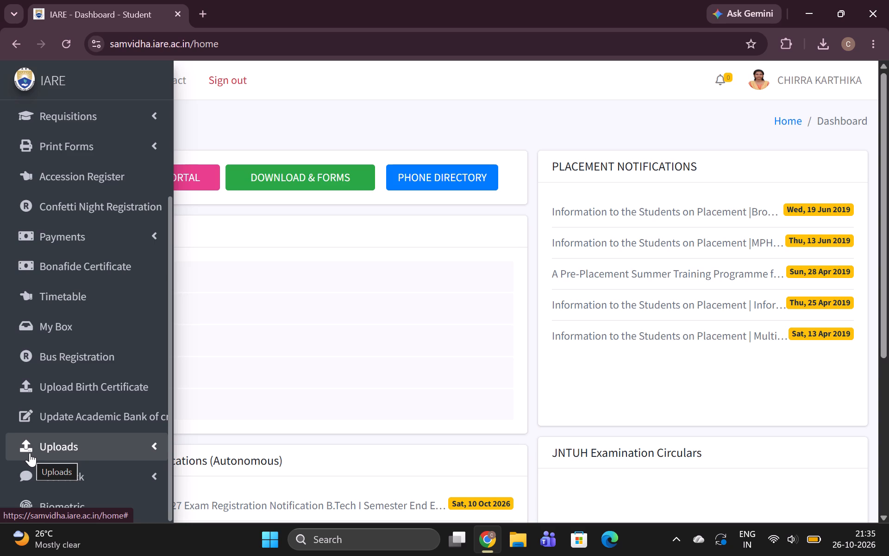
# Open the AAT-I upload page and check the submission status of ACCD04, ACSD21 and ACSD38 by getting each course's questions.
pyautogui.click(30, 453)
pyautogui.scroll(-3, 30, 453)
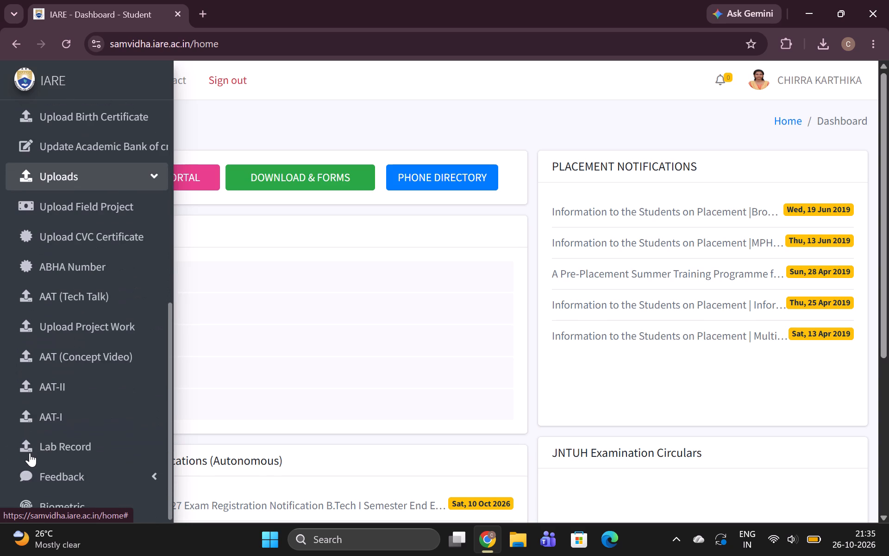
pyautogui.click(75, 420)
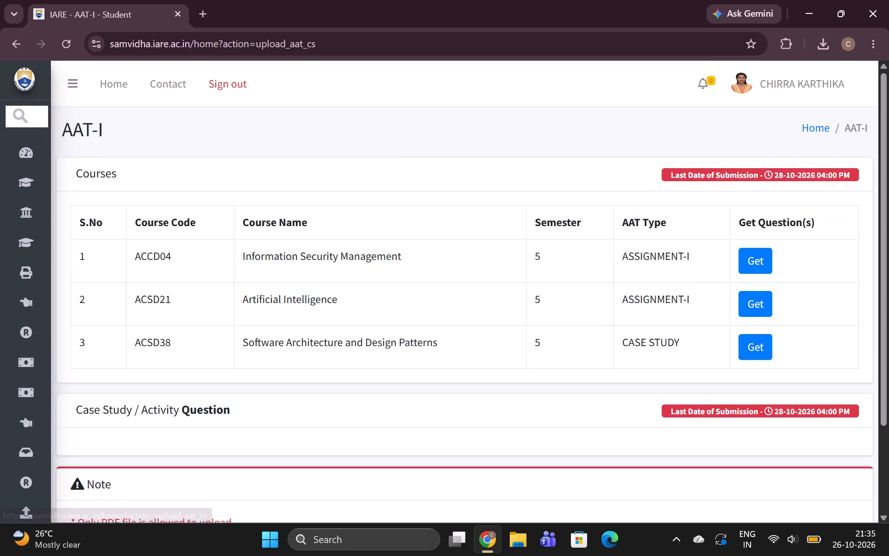
pyautogui.click(768, 260)
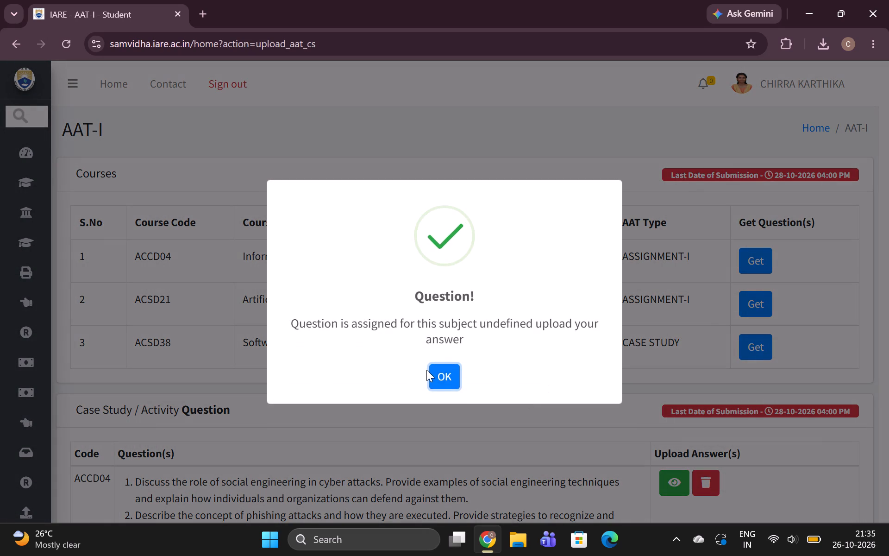
pyautogui.click(439, 377)
pyautogui.click(751, 299)
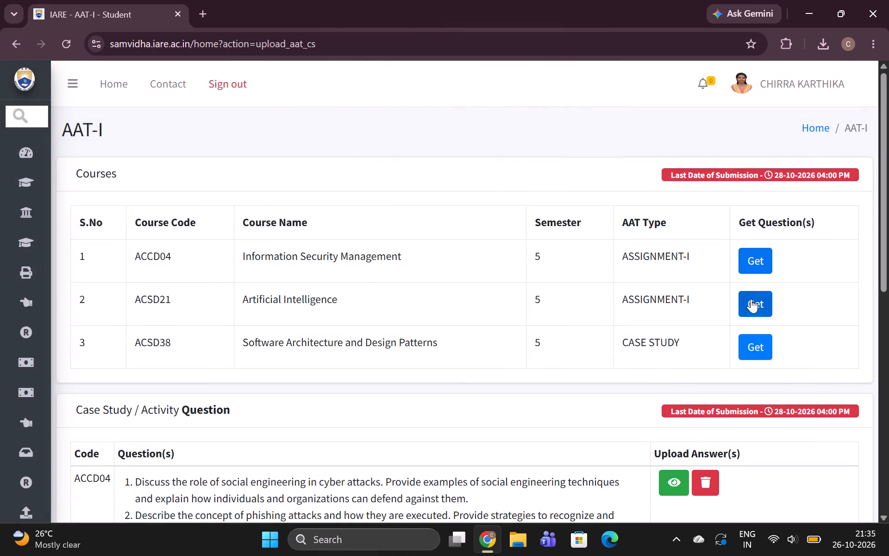
pyautogui.click(441, 380)
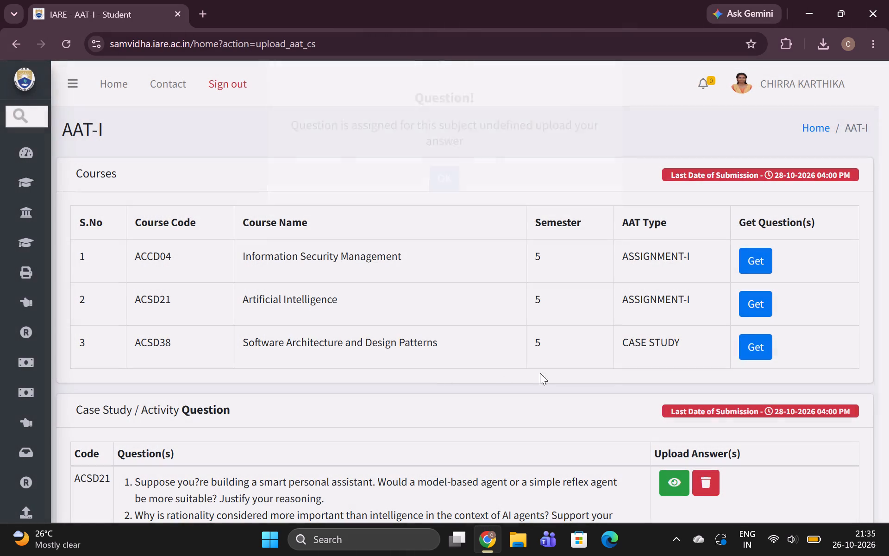
pyautogui.click(742, 347)
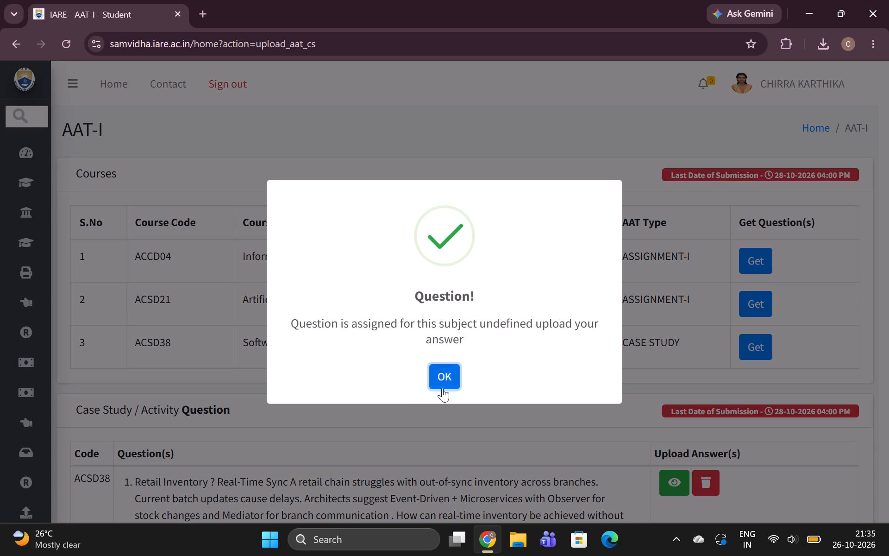
pyautogui.click(442, 388)
# Open the AAT-II upload page and get the Data Mining and Machine Learning (ACSD19) question to check its submission.
pyautogui.scroll(-4, 31, 420)
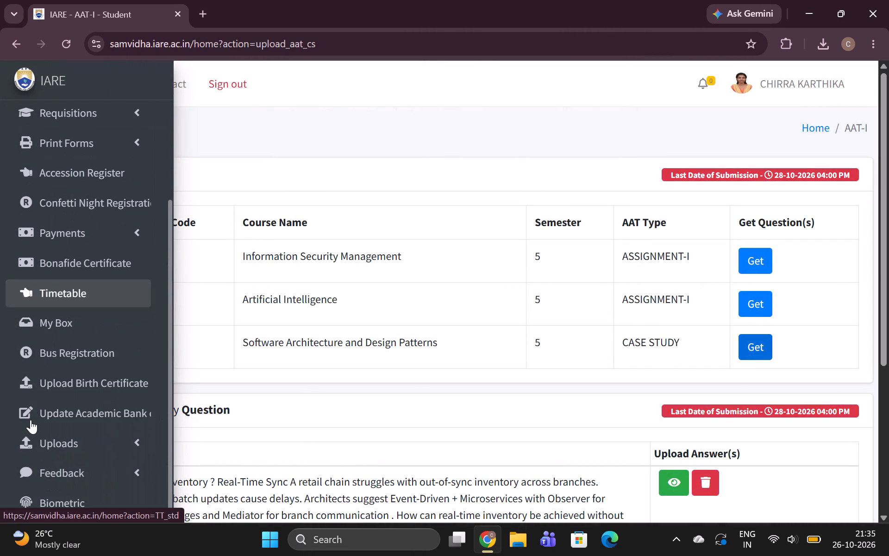
pyautogui.click(54, 453)
pyautogui.scroll(-3, 54, 453)
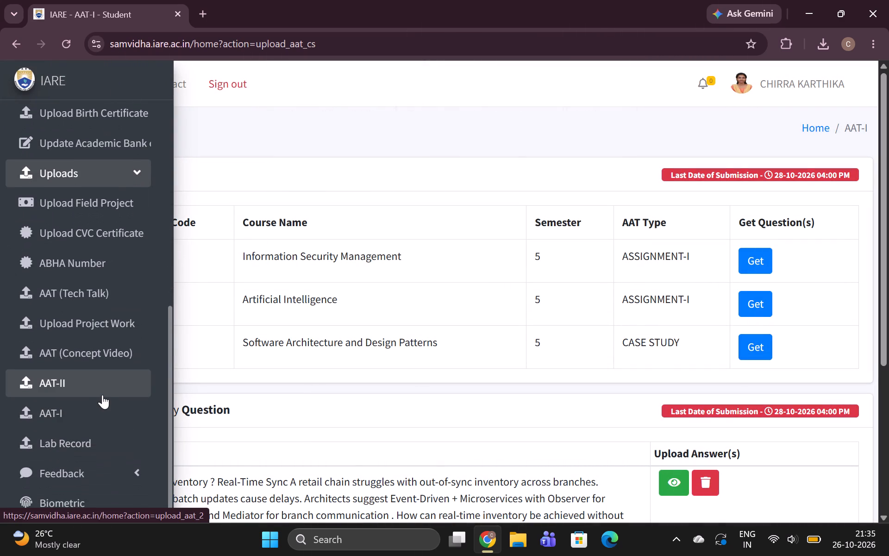
pyautogui.click(104, 389)
pyautogui.click(742, 261)
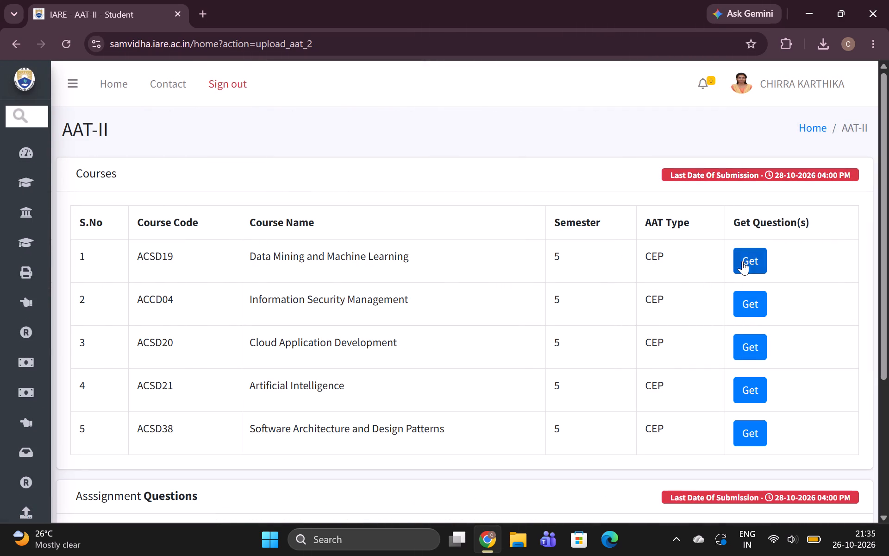
pyautogui.click(442, 381)
pyautogui.scroll(-1, 442, 381)
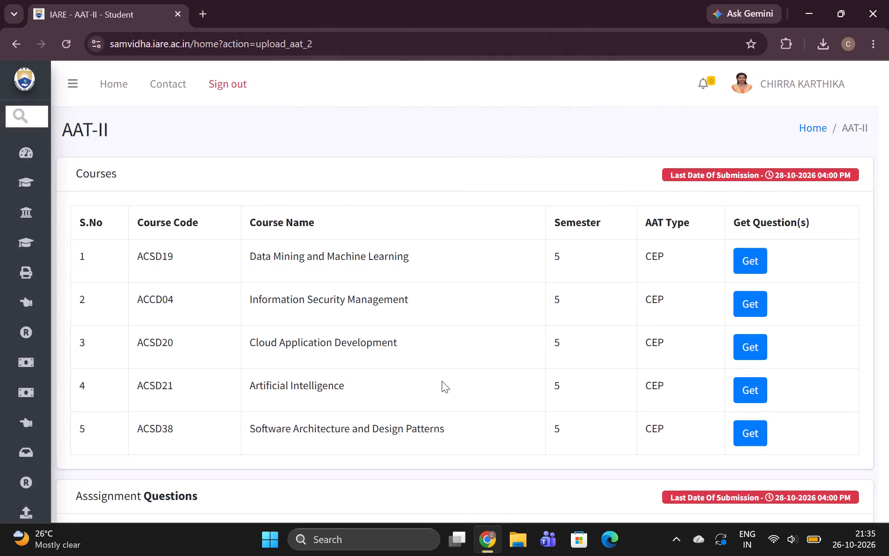
pyautogui.scroll(-1, 442, 381)
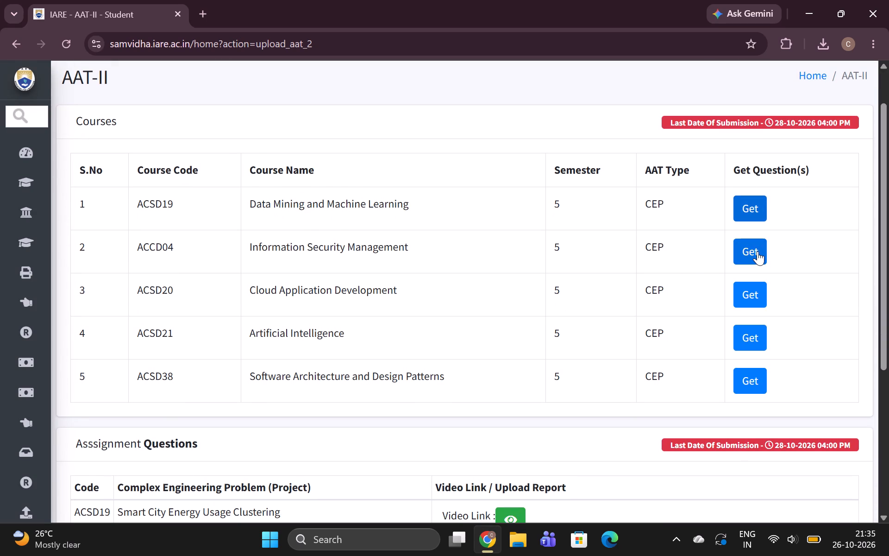
# Check the AAT-II submissions for Information Security Management (ACCD04), Cloud Application Development (ACSD20) and Artificial Intelligence (ACSD21) by getting their questions.
pyautogui.click(758, 251)
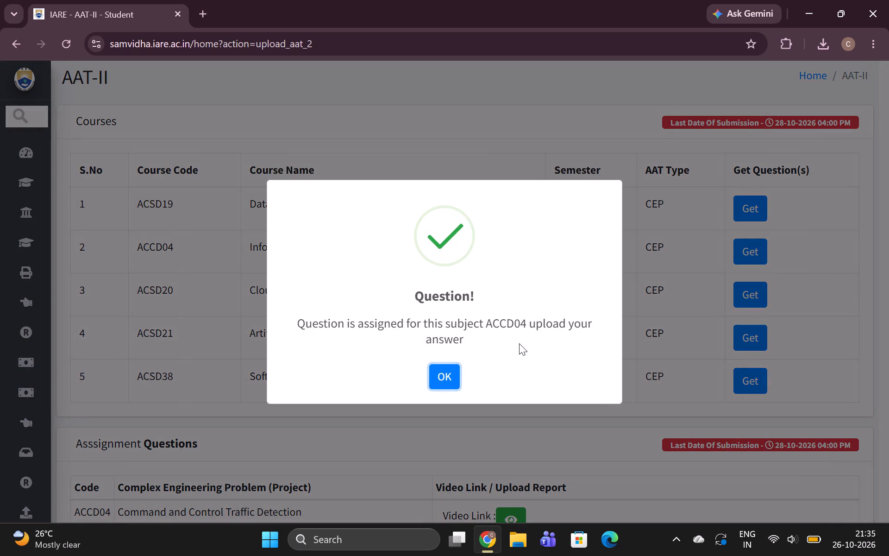
pyautogui.click(752, 297)
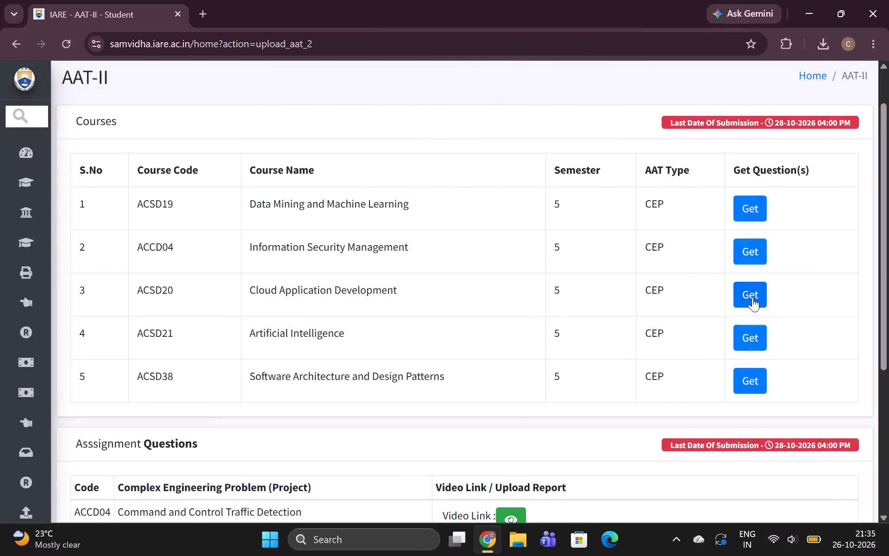
pyautogui.click(752, 297)
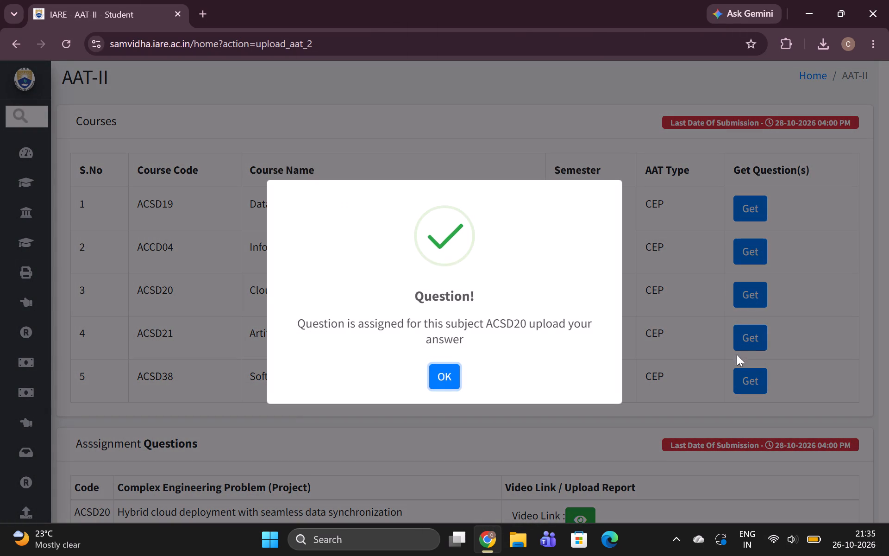
pyautogui.click(745, 342)
pyautogui.click(745, 342)
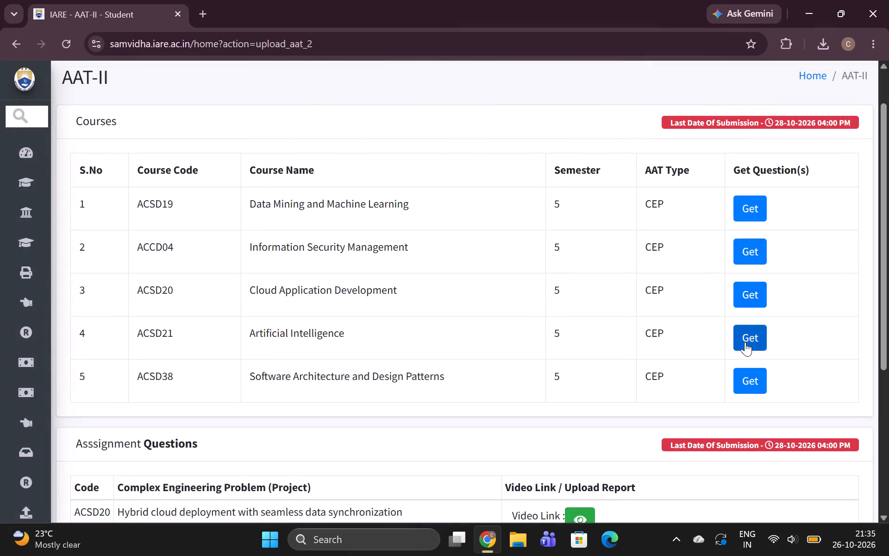
pyautogui.click(663, 389)
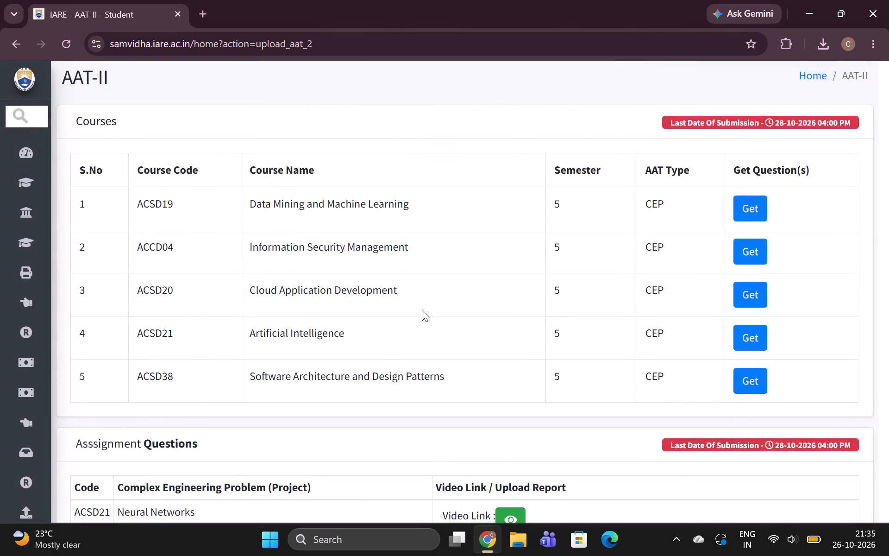
pyautogui.scroll(2, 388, 272)
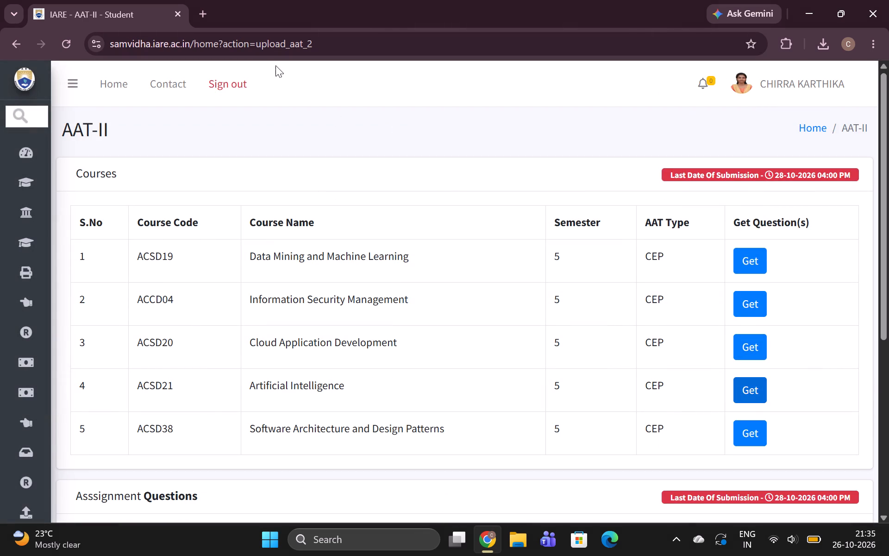